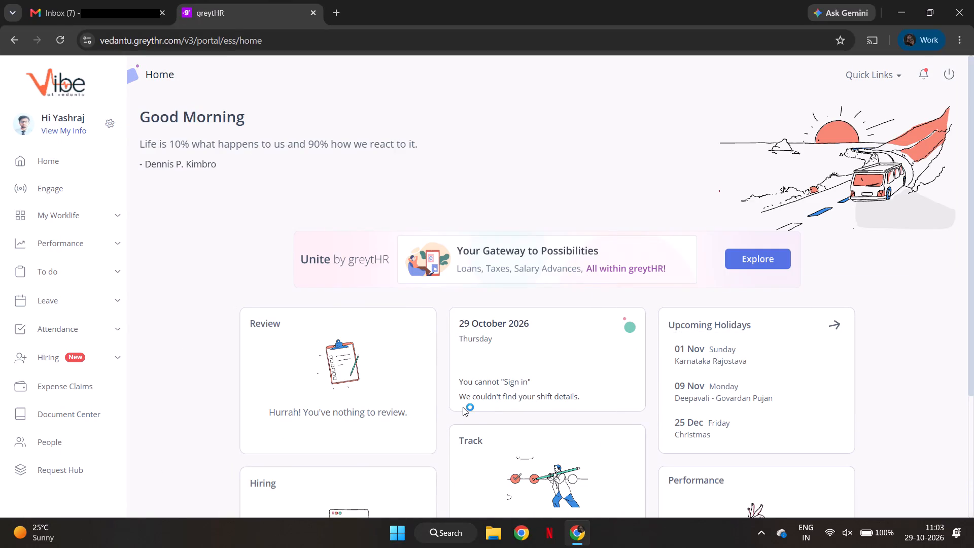
# Sign in for the day's attendance with Office as the sign-in location, leaving the remarks empty.
pyautogui.click(610, 388)
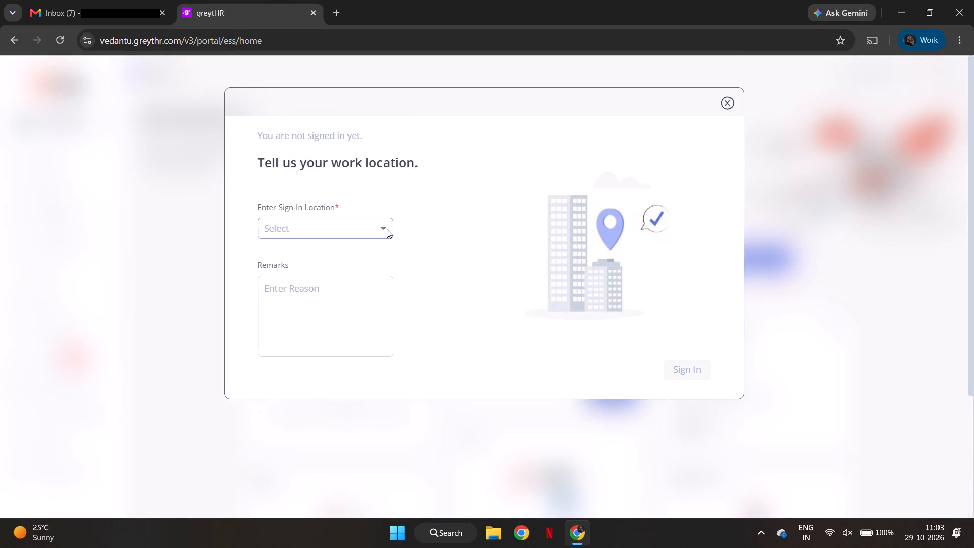
pyautogui.click(386, 228)
pyautogui.click(335, 290)
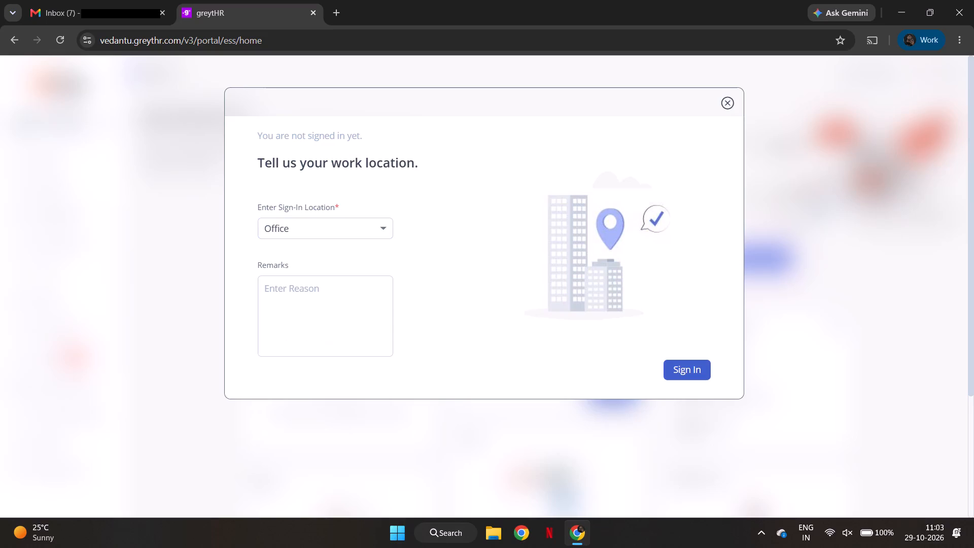
pyautogui.click(693, 371)
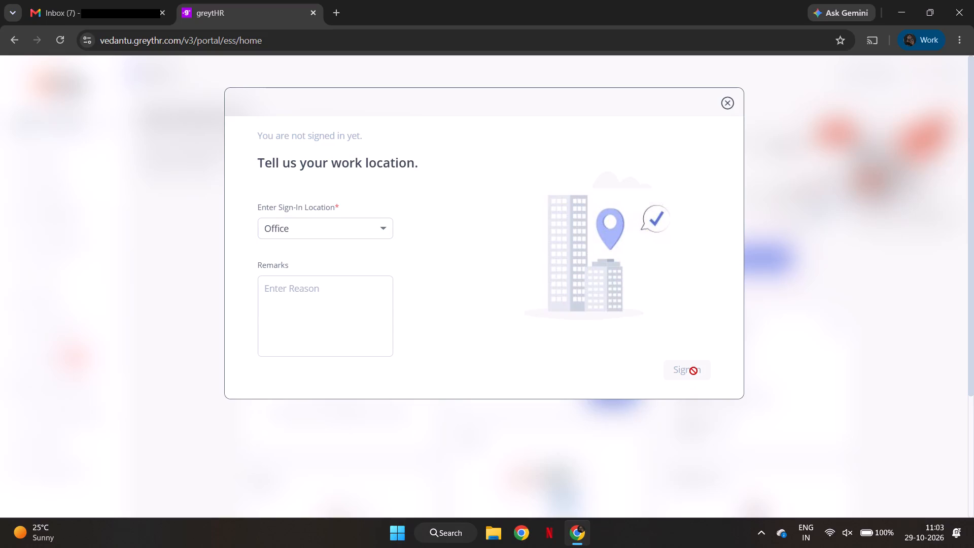
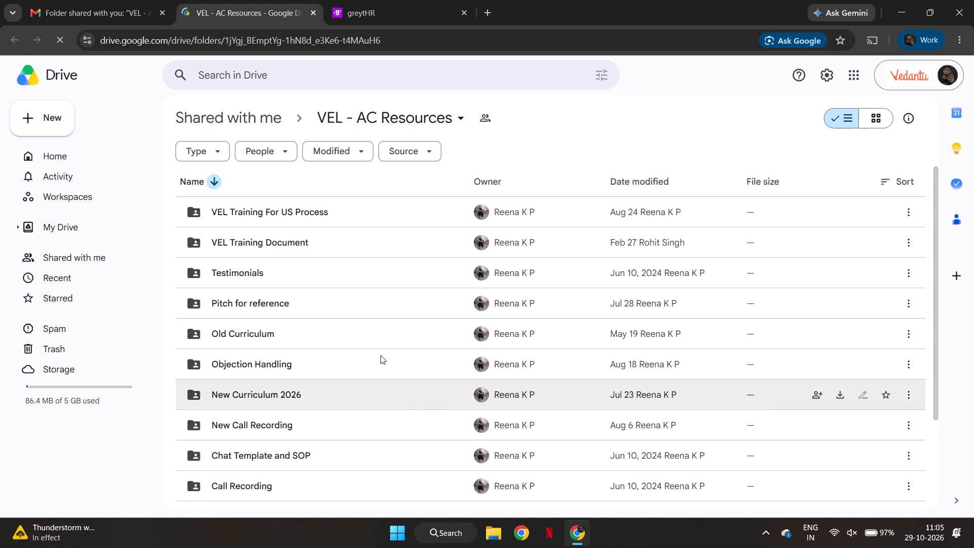
# Open the URL Link.xlsx spreadsheet from the shared VEL - AC Resources folder.
pyautogui.scroll(-3, 398, 413)
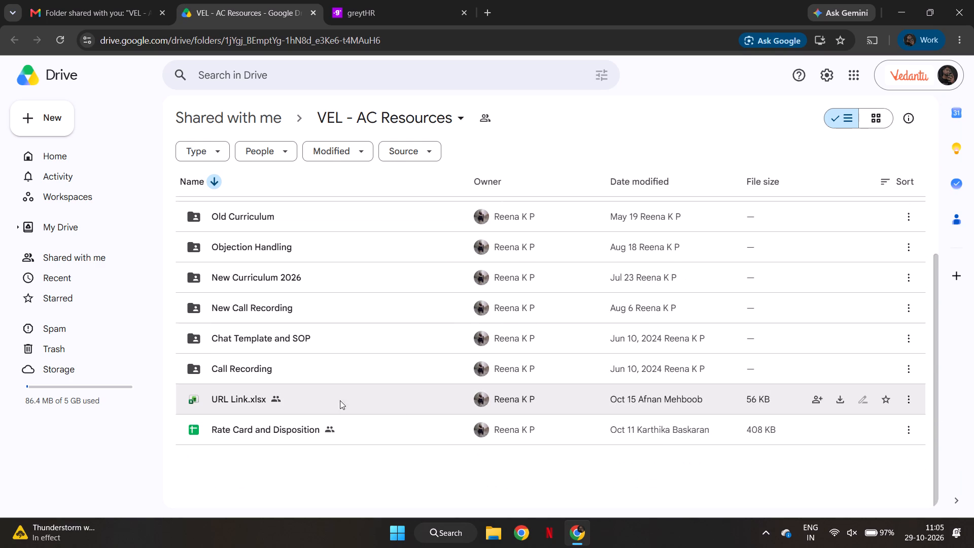
pyautogui.doubleClick(231, 398)
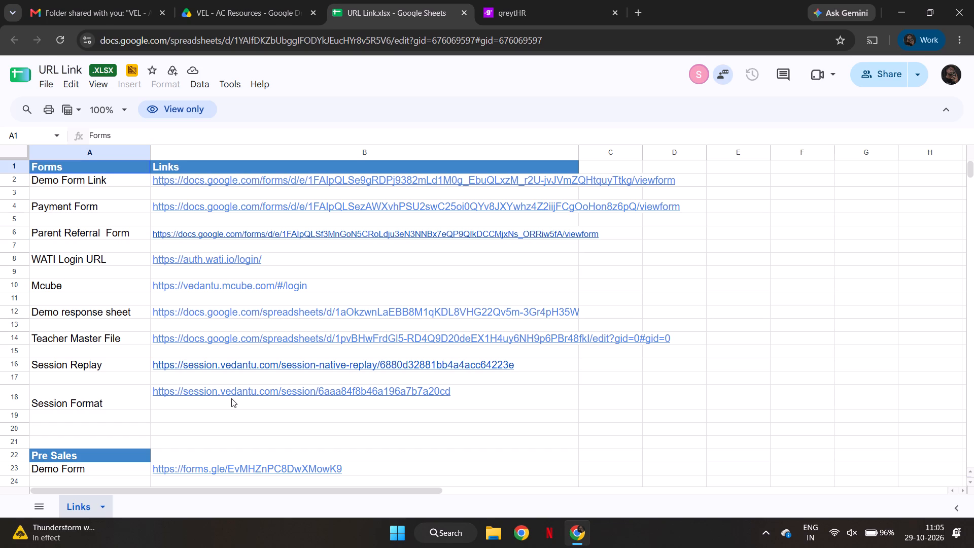
# Open the linked Demo response sheet from the URL Link list.
pyautogui.click(296, 309)
pyautogui.click(255, 334)
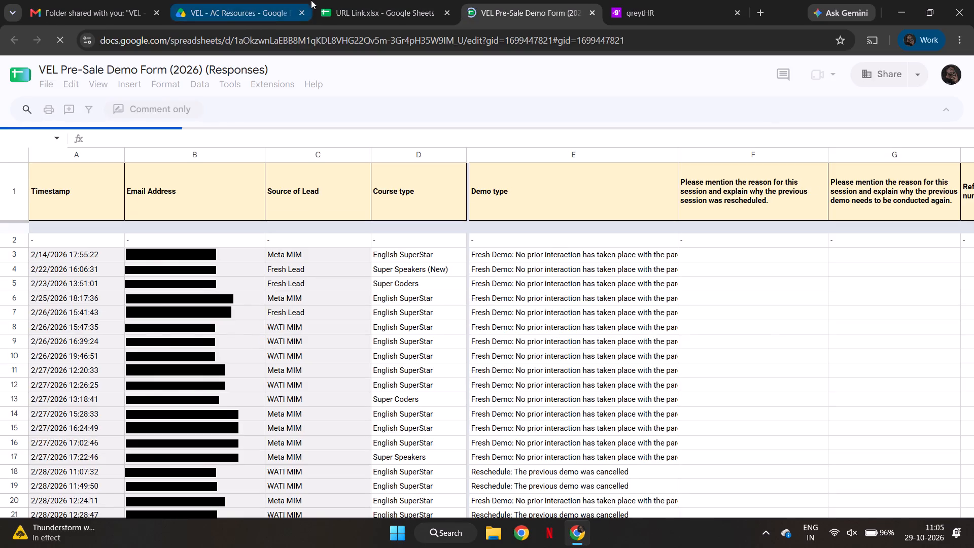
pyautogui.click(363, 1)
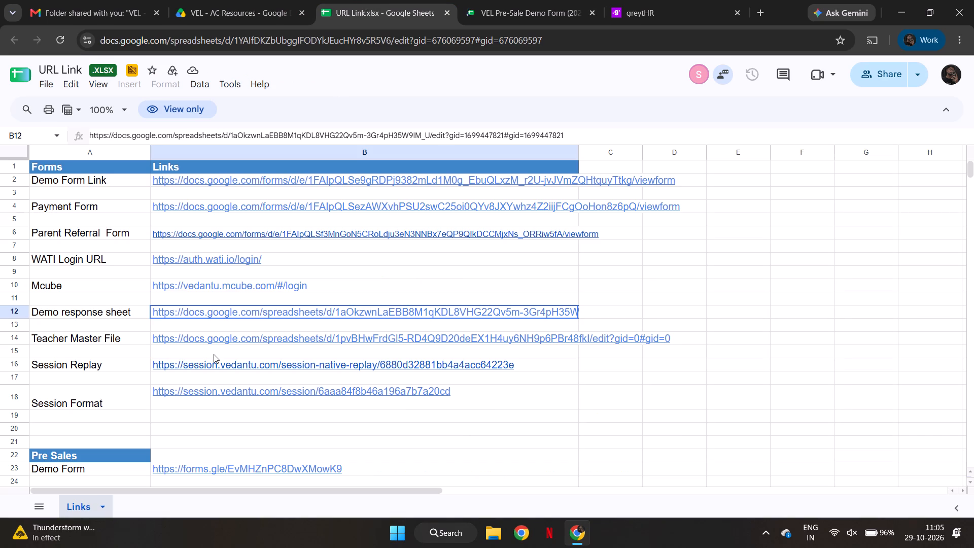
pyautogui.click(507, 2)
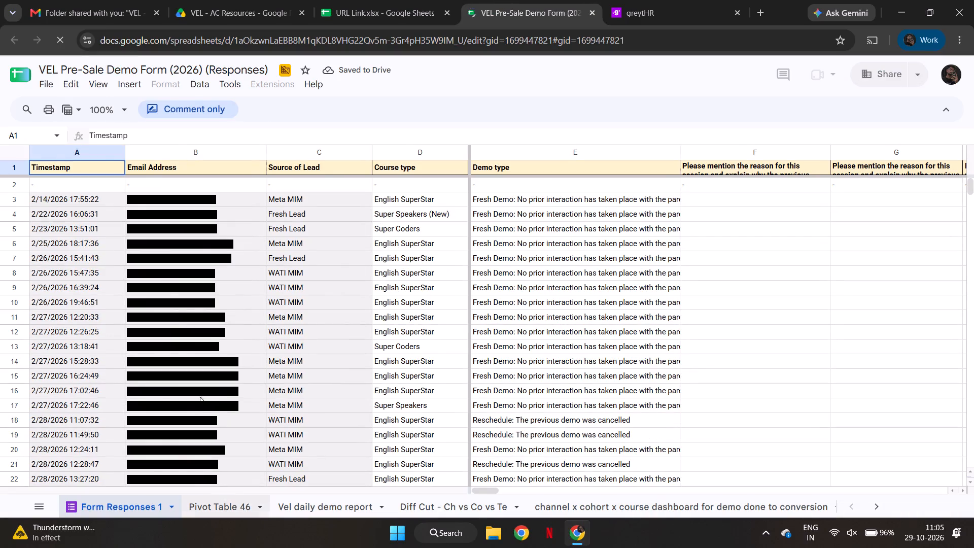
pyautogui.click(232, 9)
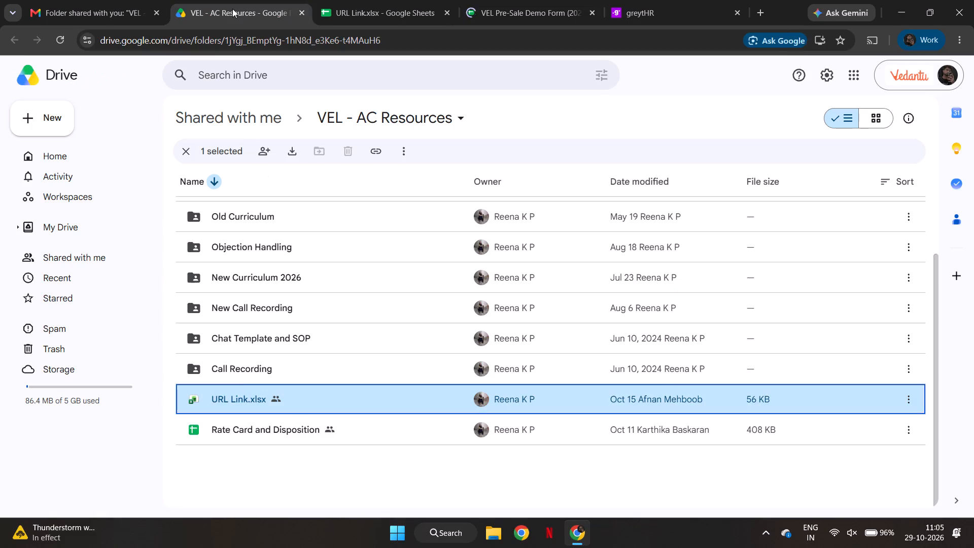
pyautogui.click(87, 9)
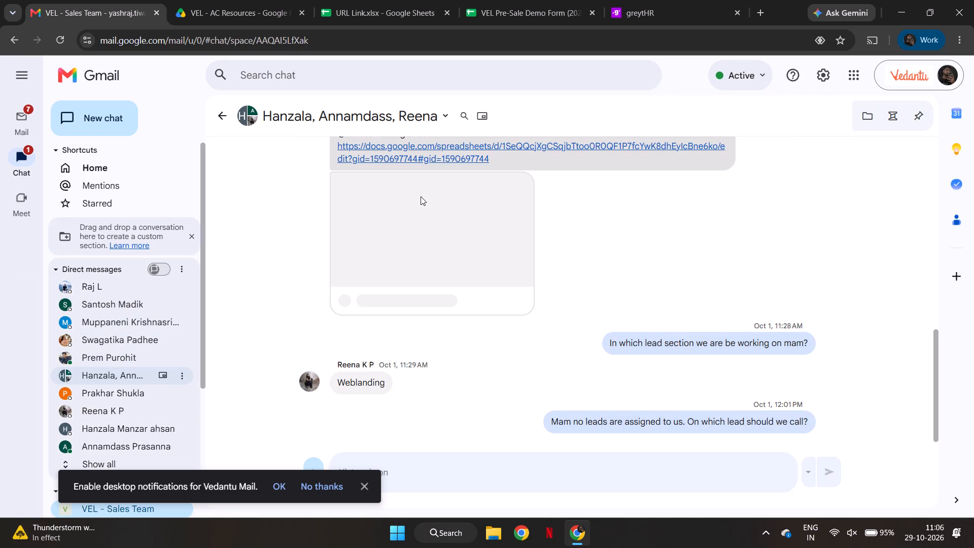
pyautogui.click(422, 148)
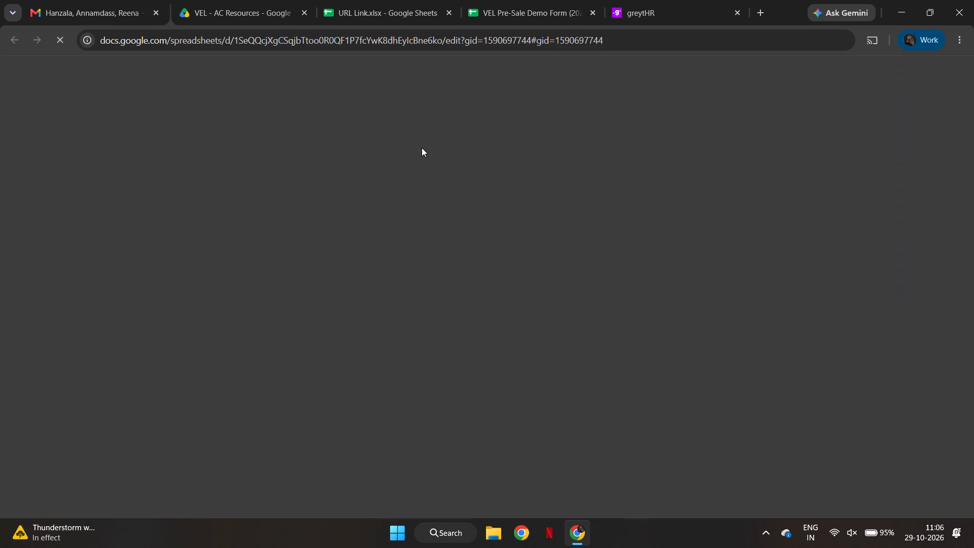
# Return to the group conversation and open a second copy of the VEL Leads Working File - Oct 2026 from its link.
pyautogui.click(92, 11)
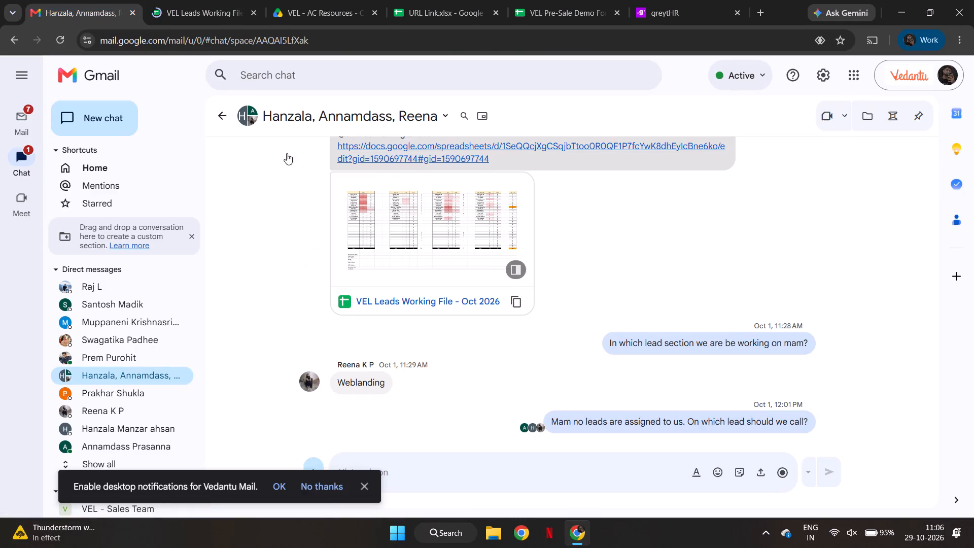
pyautogui.click(406, 147)
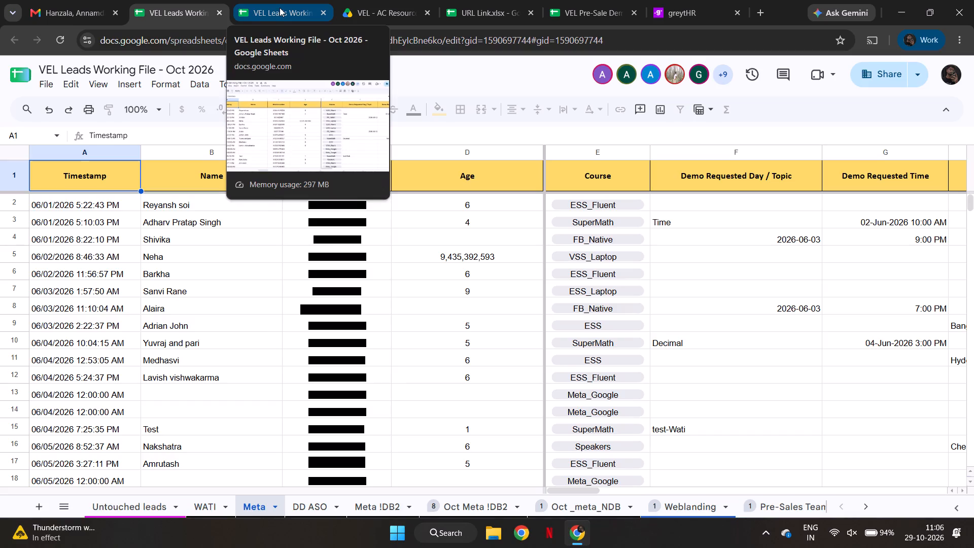
# Go to the Weblanding sheet in the second open copy of VEL Leads Working File - Oct 2026.
pyautogui.click(280, 8)
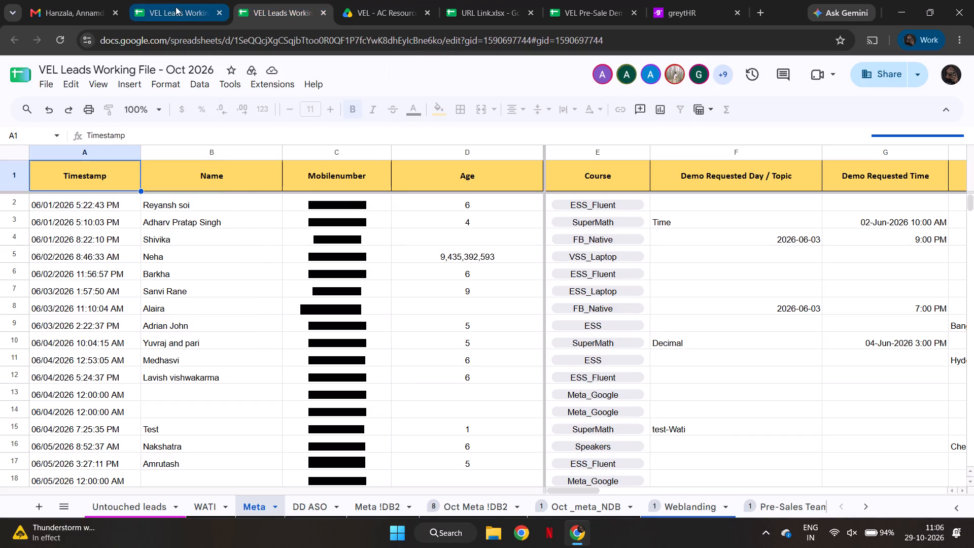
pyautogui.click(169, 0)
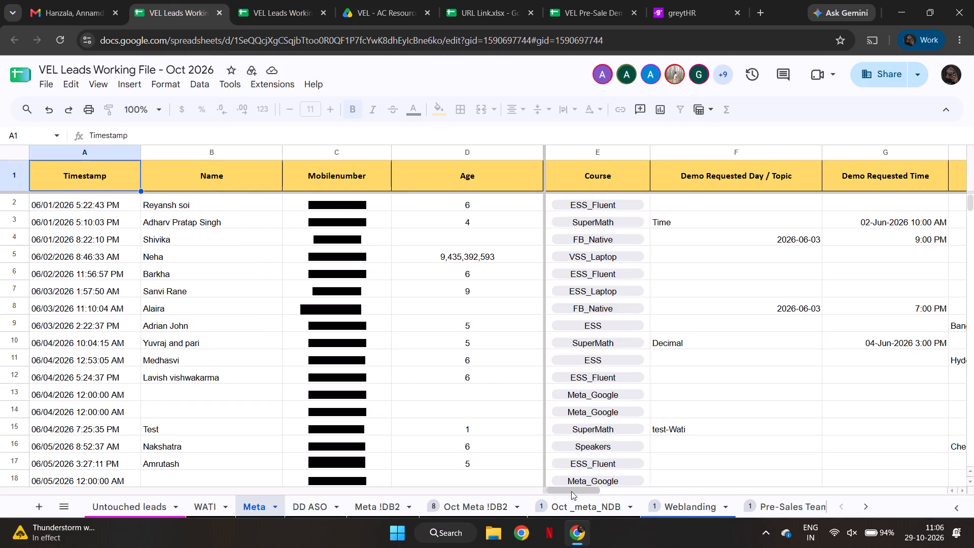
pyautogui.click(292, 3)
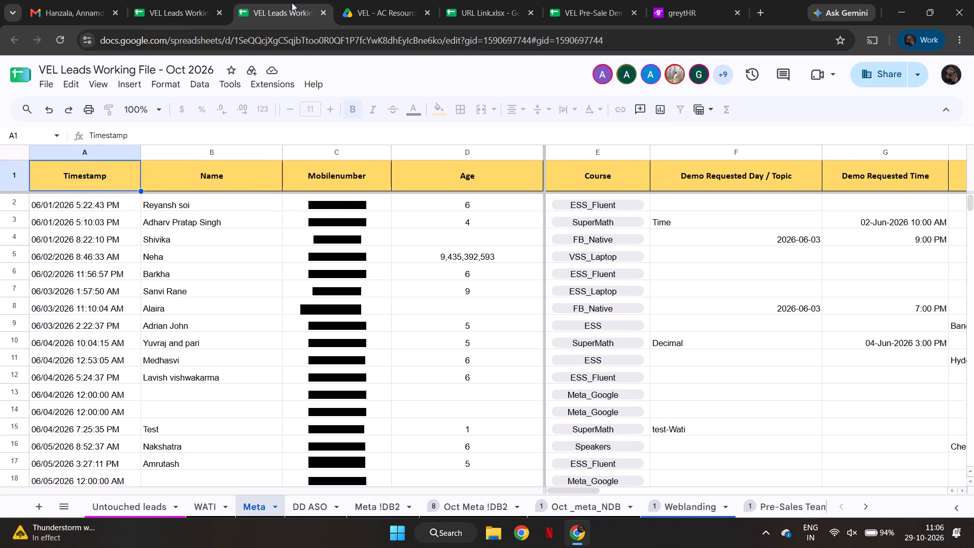
pyautogui.click(698, 502)
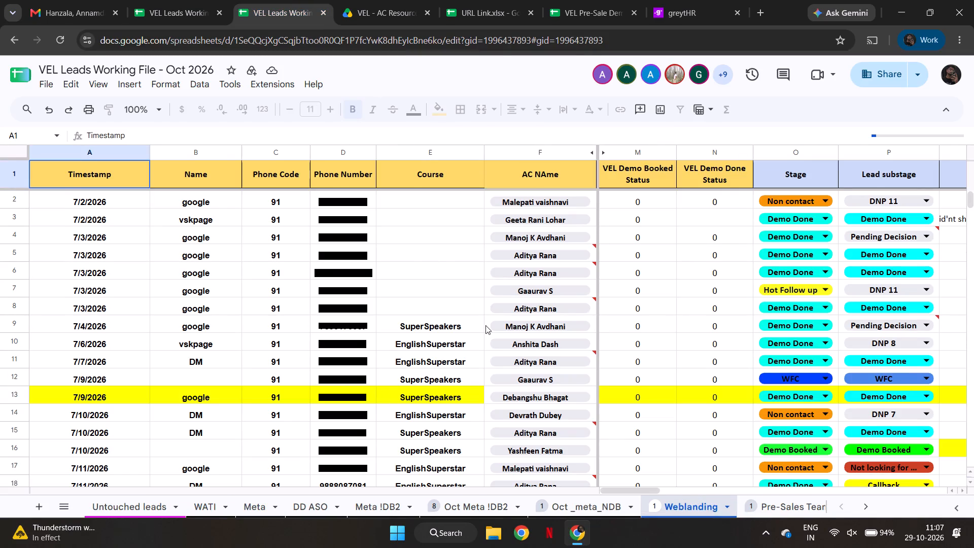
# Create a temporary filter view on the Weblanding sheet.
pyautogui.scroll(-5, 485, 325)
pyautogui.scroll(8, 529, 291)
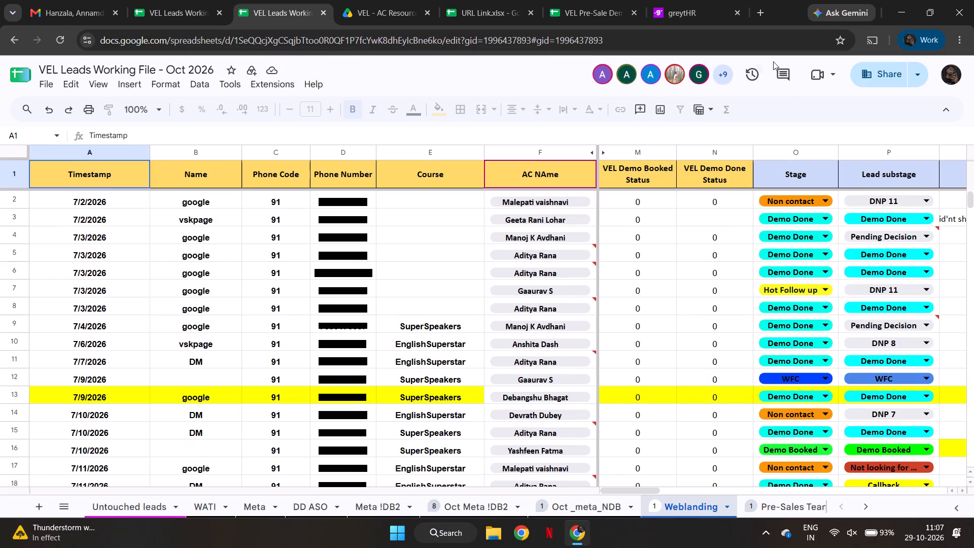
pyautogui.click(702, 108)
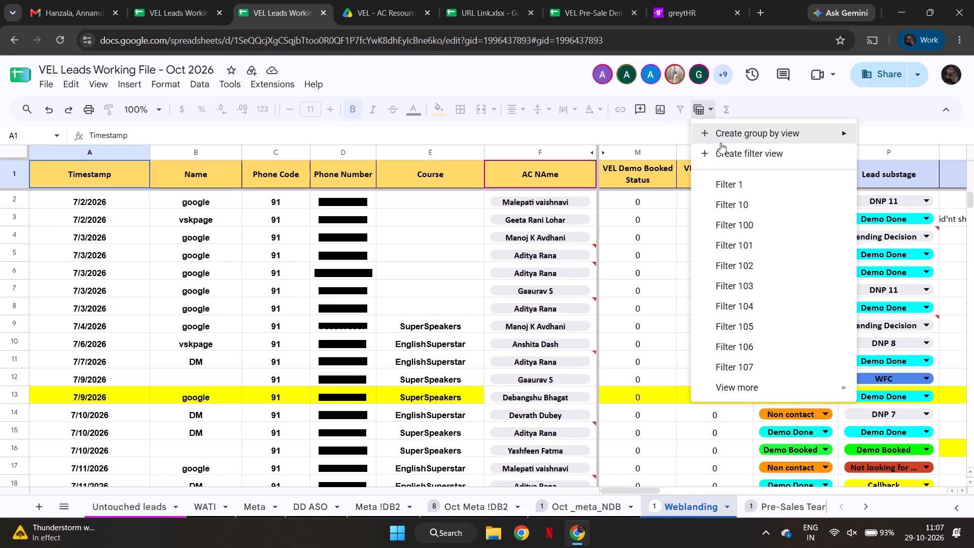
pyautogui.click(723, 148)
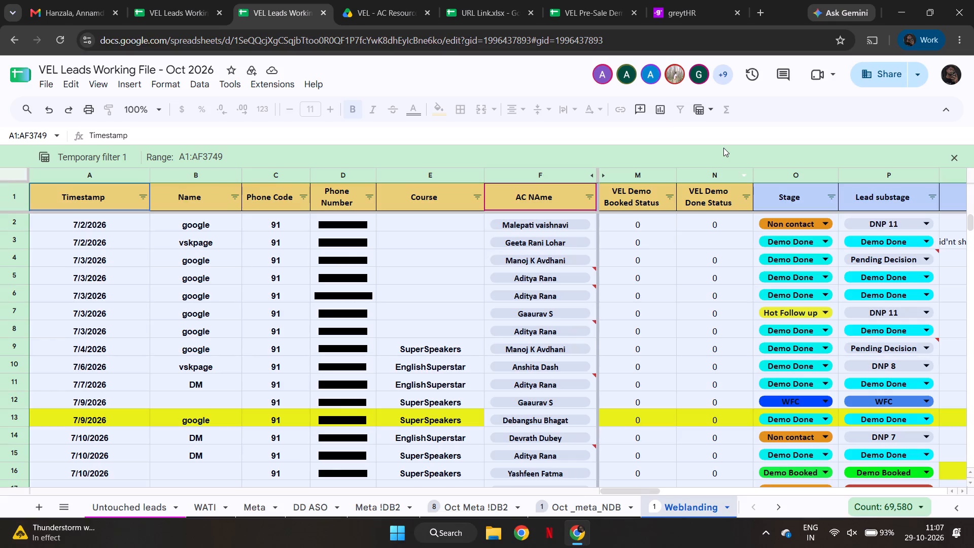
# Filter the AC NAme column to show only Yashraj's leads, searching the values for "y".
pyautogui.click(593, 194)
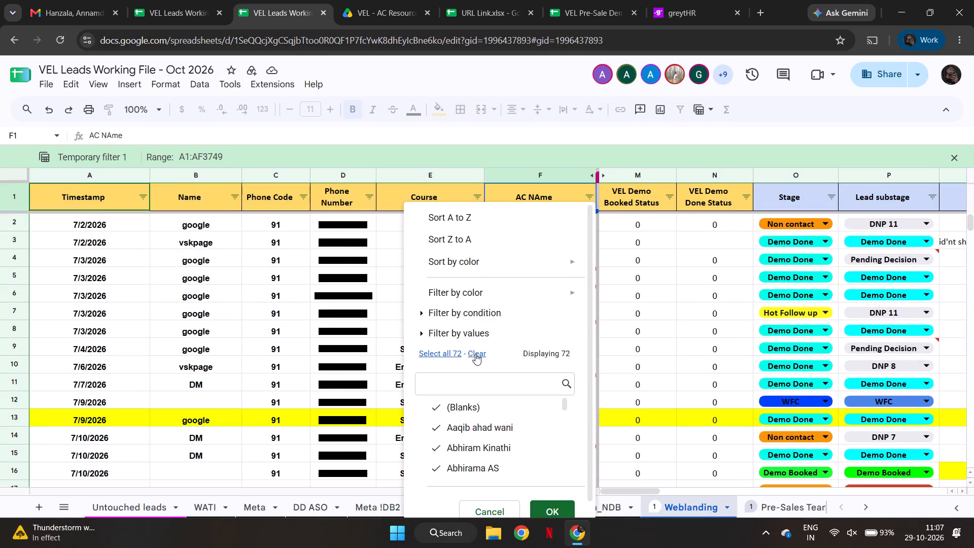
pyautogui.click(475, 354)
pyautogui.click(449, 391)
pyautogui.press('y')
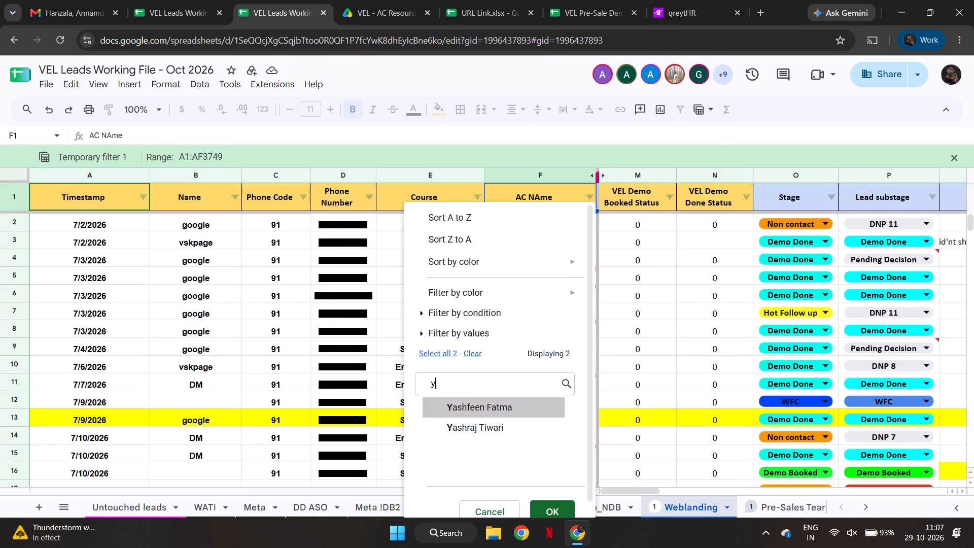
pyautogui.click(463, 430)
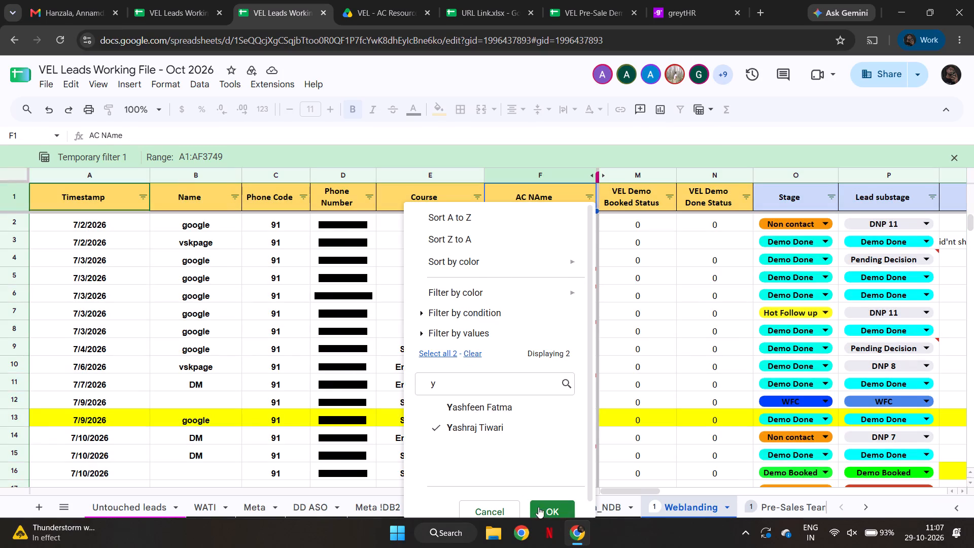
pyautogui.click(549, 510)
# Examine the filtered Weblanding leads down to the latest dated entries, including their demo status, stage and lead substage.
pyautogui.scroll(-3, 480, 381)
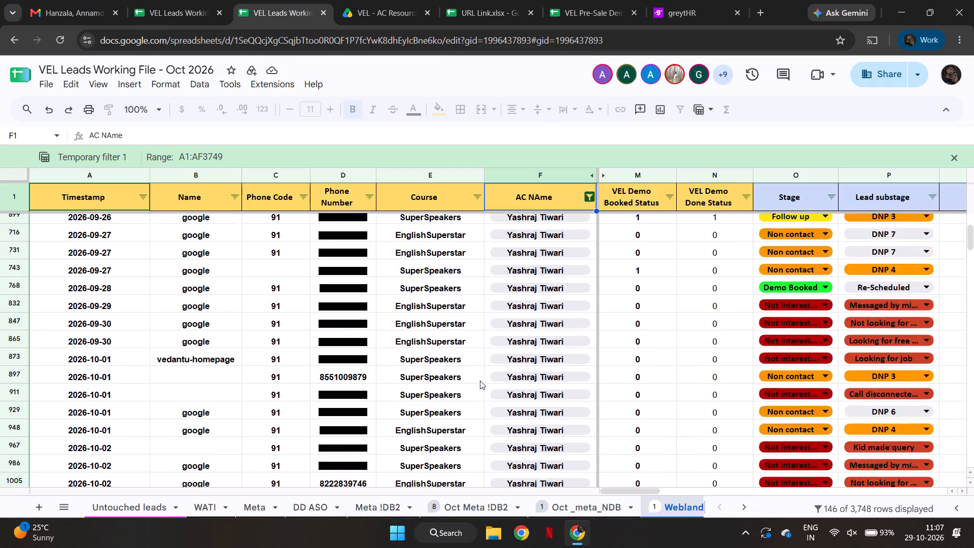
pyautogui.scroll(-10, 480, 381)
pyautogui.scroll(2, 480, 381)
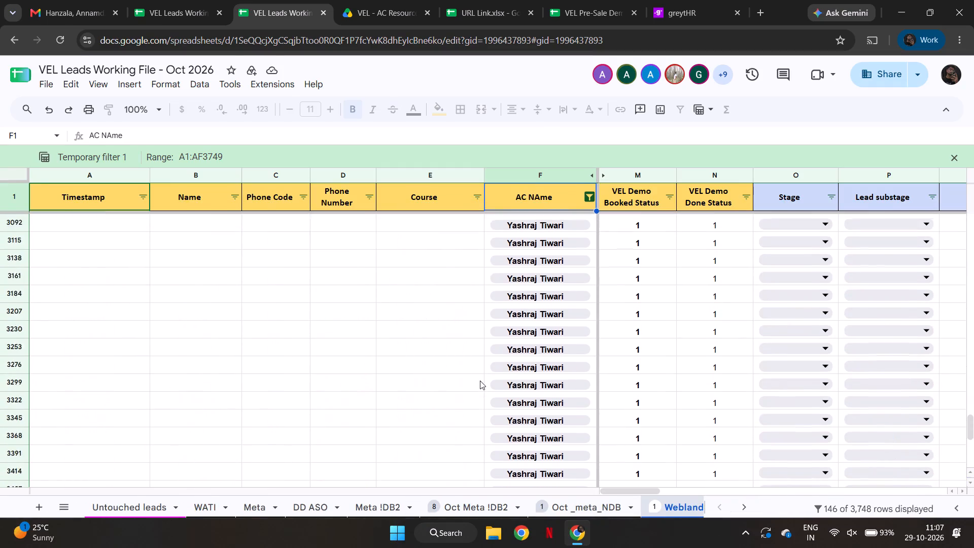
pyautogui.scroll(1, 480, 381)
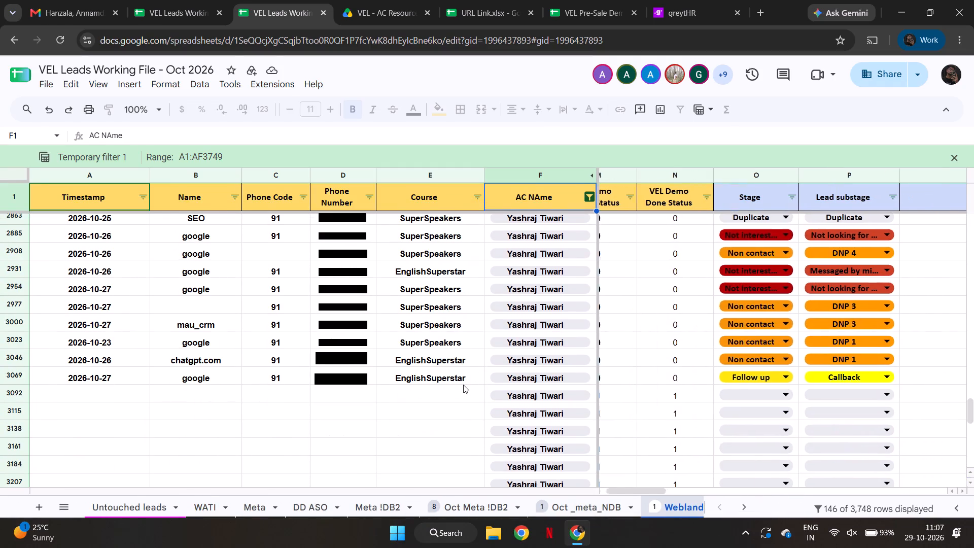
pyautogui.hscroll(-1, 463, 385)
pyautogui.hscroll(6, 463, 385)
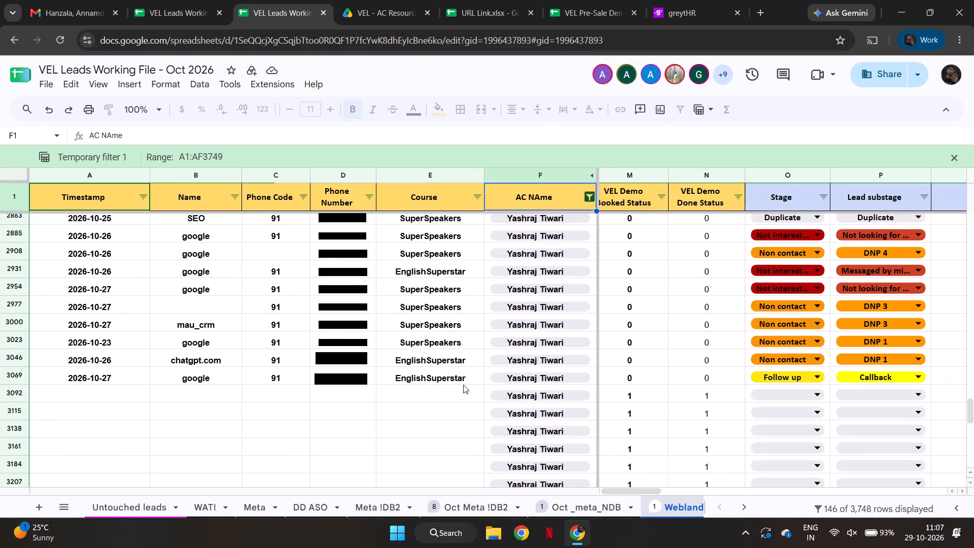
pyautogui.hscroll(2, 463, 385)
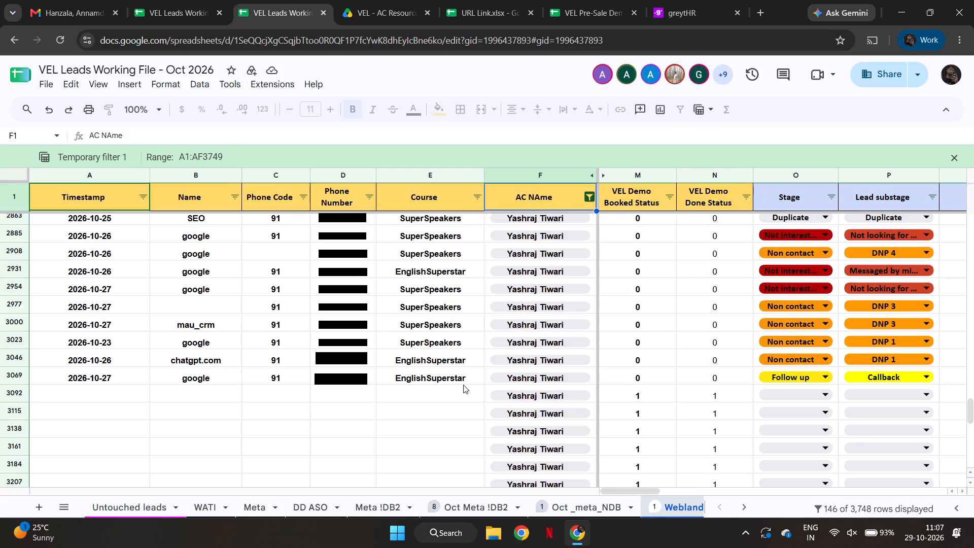
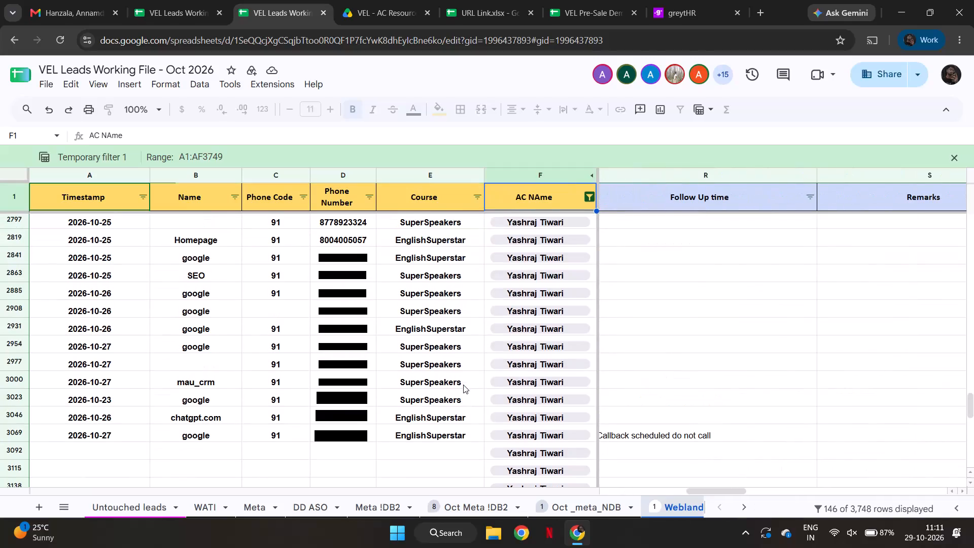
# Examine the demo booked and done statuses, stage and lead substage of the latest dated leads in the filtered Weblanding sheet.
pyautogui.hscroll(7, 705, 412)
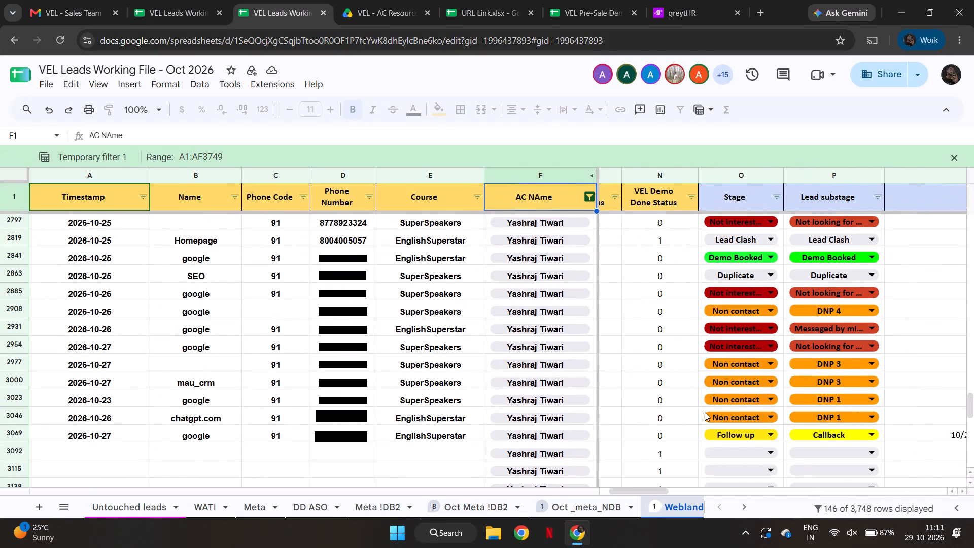
pyautogui.hscroll(6, 705, 412)
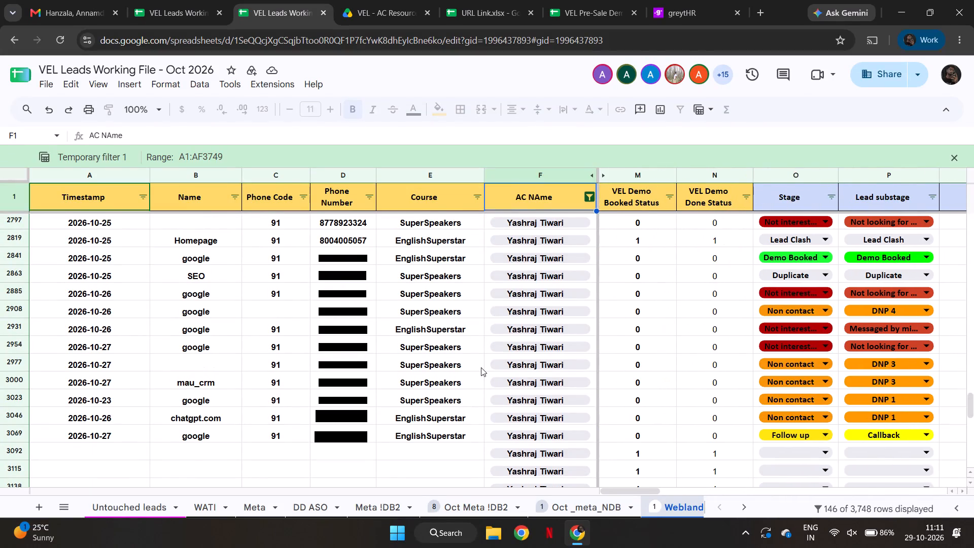
pyautogui.click(385, 375)
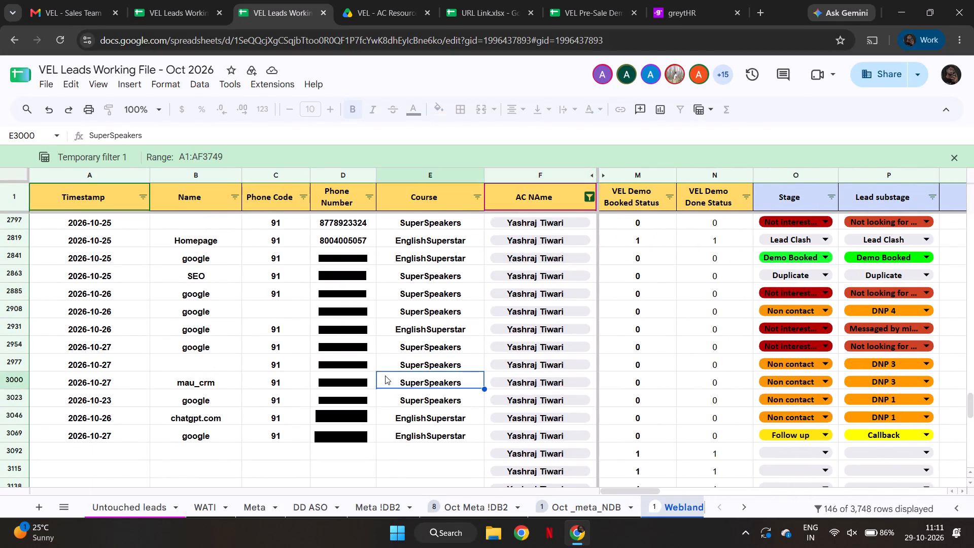
pyautogui.scroll(2, 385, 375)
pyautogui.scroll(-1, 385, 375)
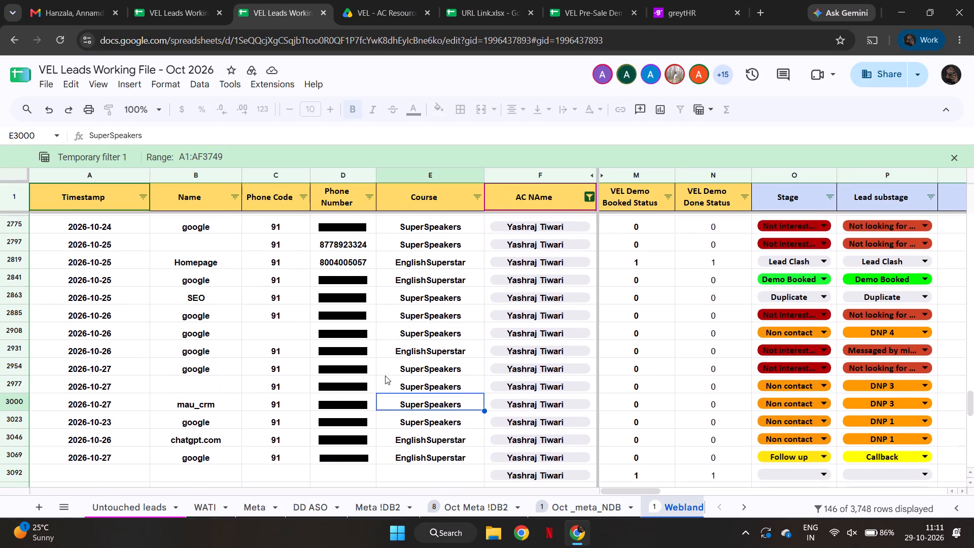
pyautogui.scroll(-1, 385, 375)
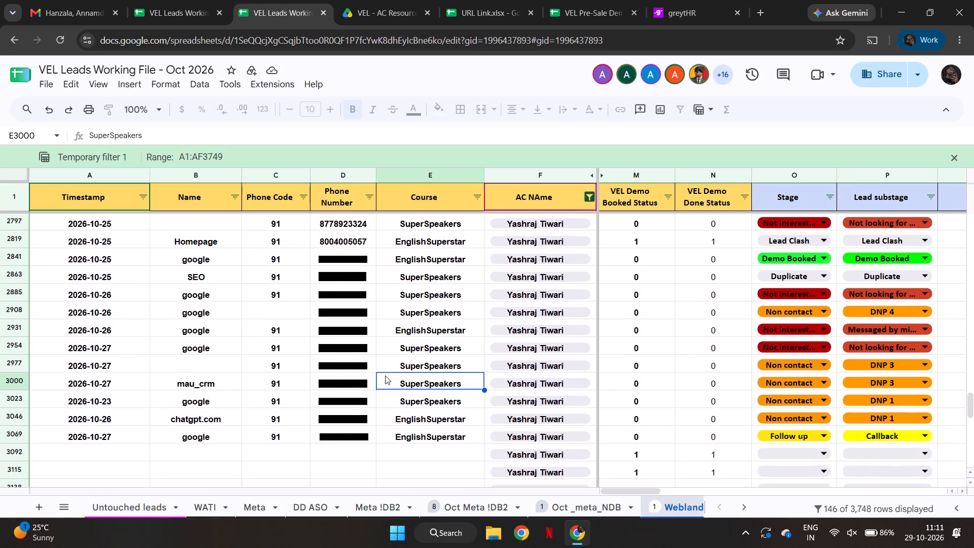
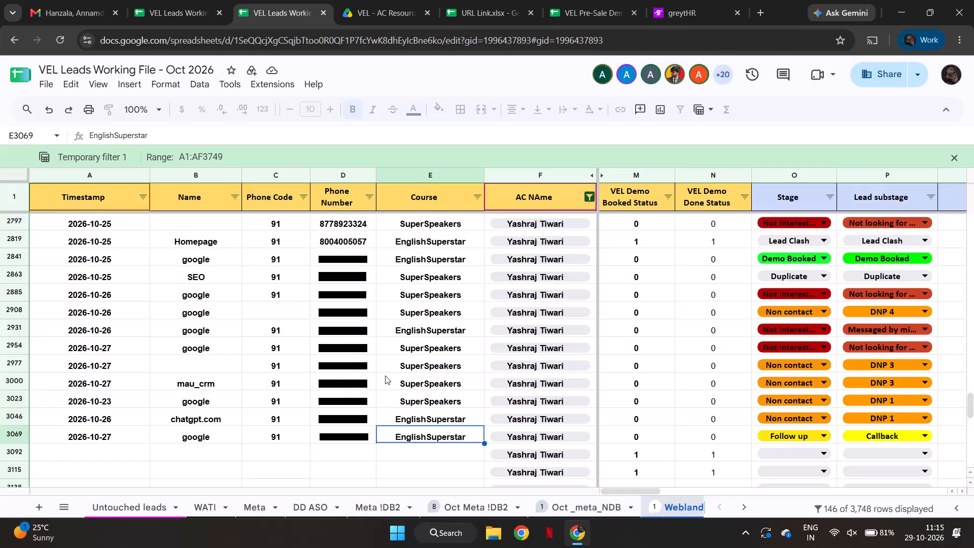
# Select the phone number cell of the chatgpt.com lead dated 2026-10-26 in the filtered Weblanding sheet.
pyautogui.press('Up')
pyautogui.press('Left')
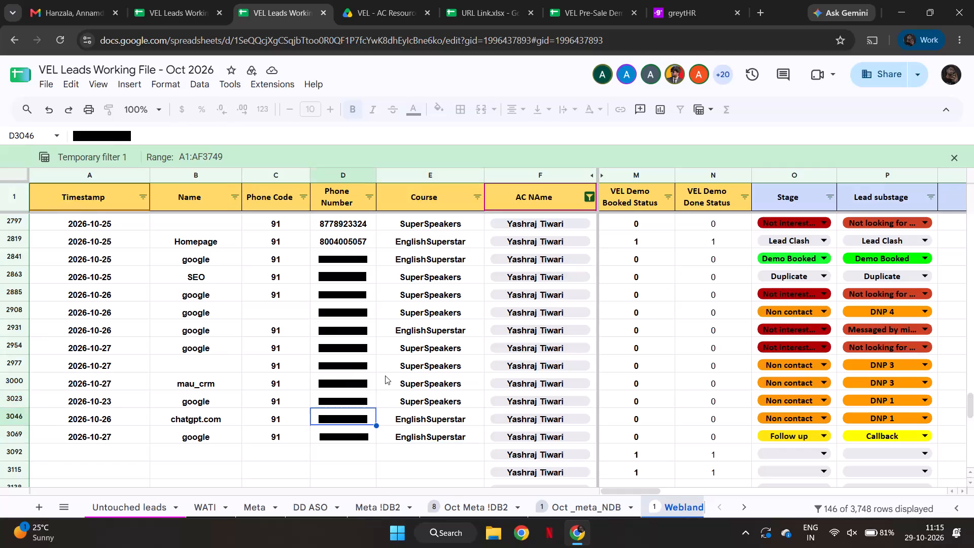
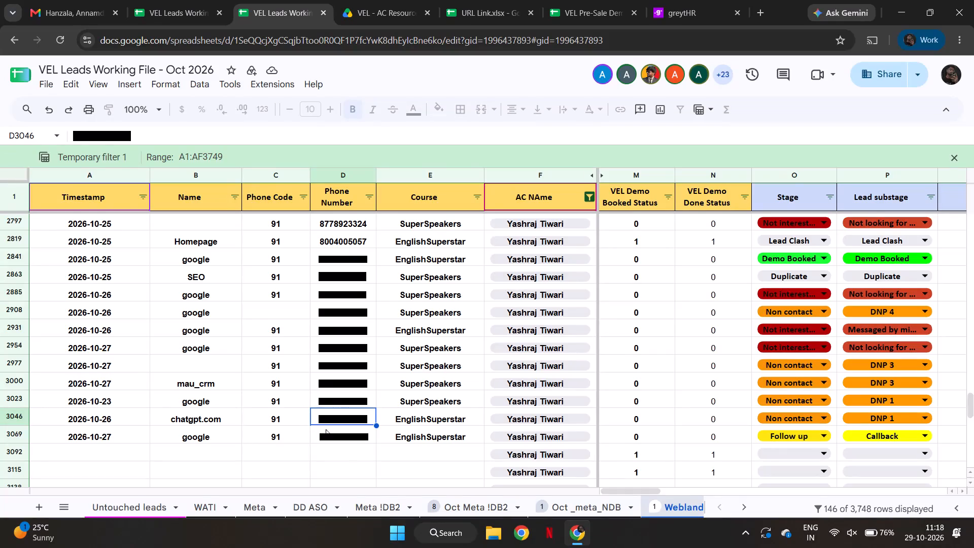
# Set the lead substage of the chatgpt.com lead dated 2026-10-26 to DNP 2.
pyautogui.click(316, 432)
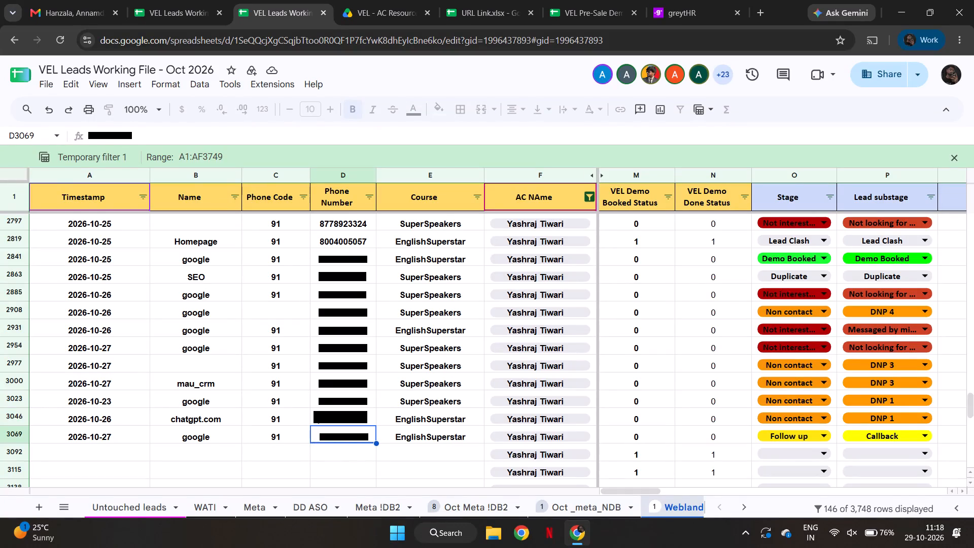
pyautogui.click(315, 414)
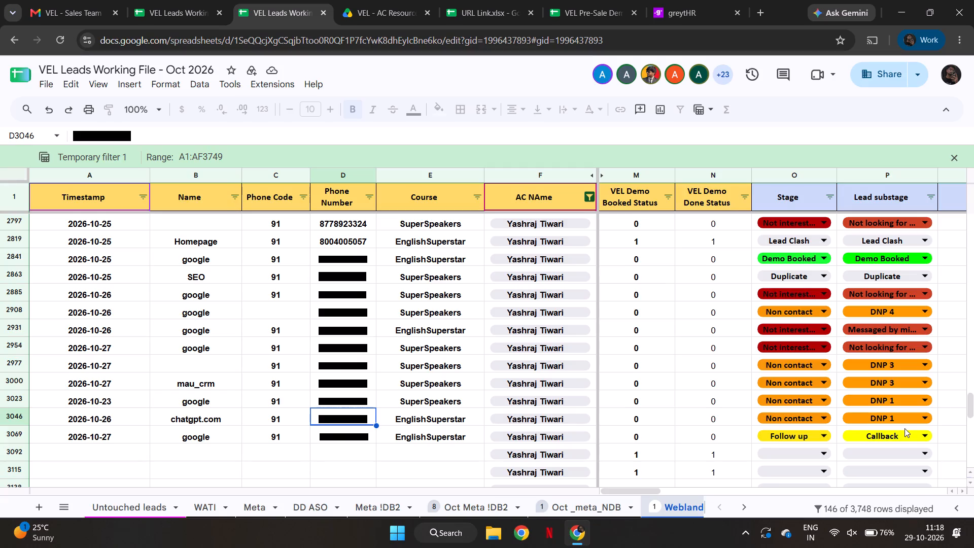
pyautogui.click(925, 418)
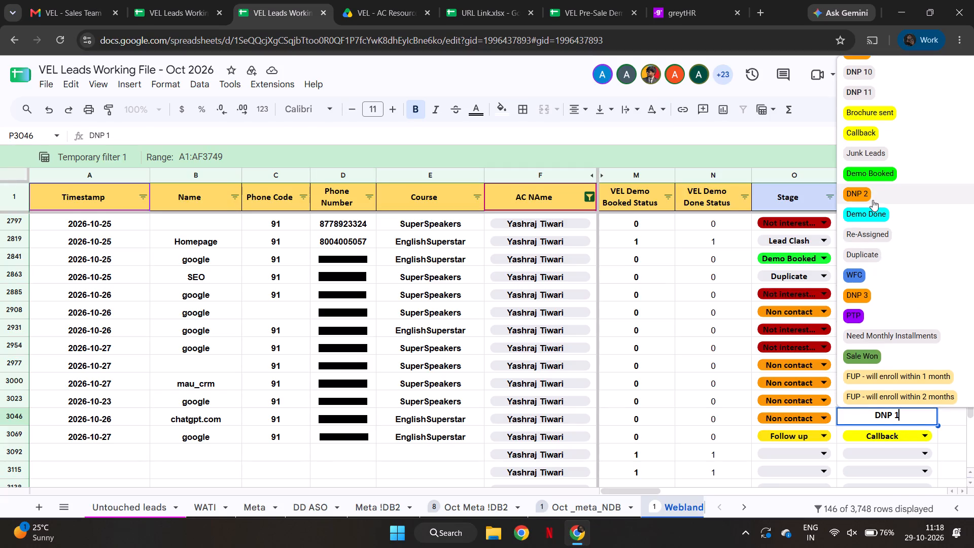
pyautogui.click(873, 199)
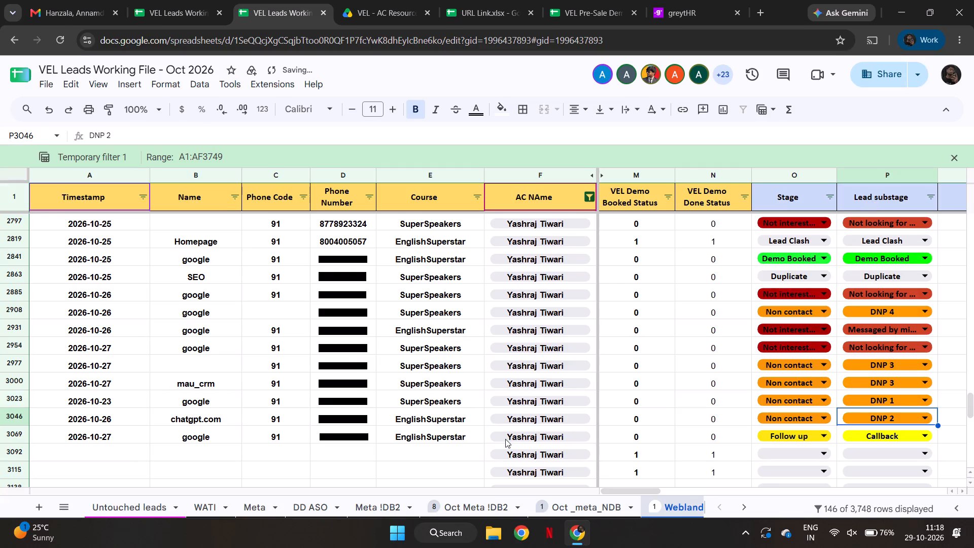
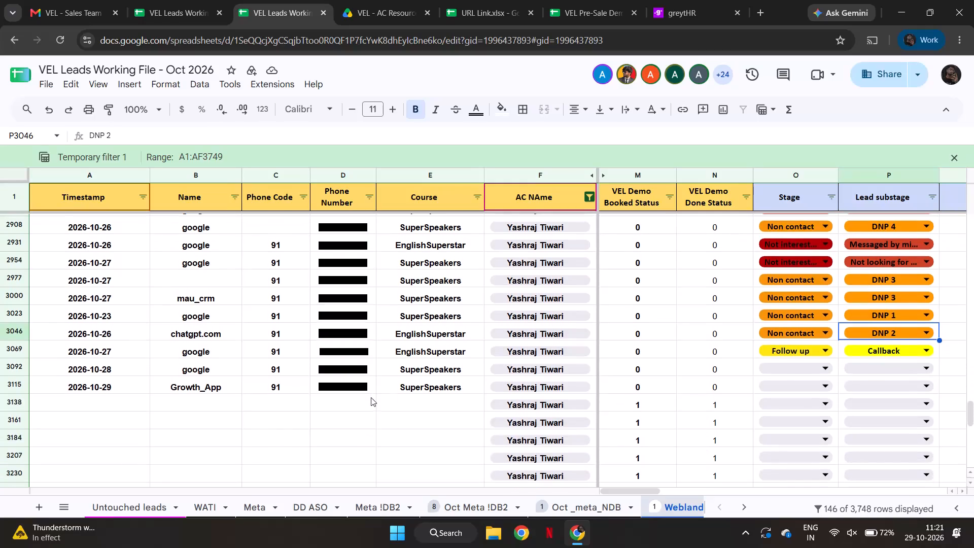
# Select the phone number of the google SuperSpeakers lead dated 2026-10-28 to check it.
pyautogui.click(370, 365)
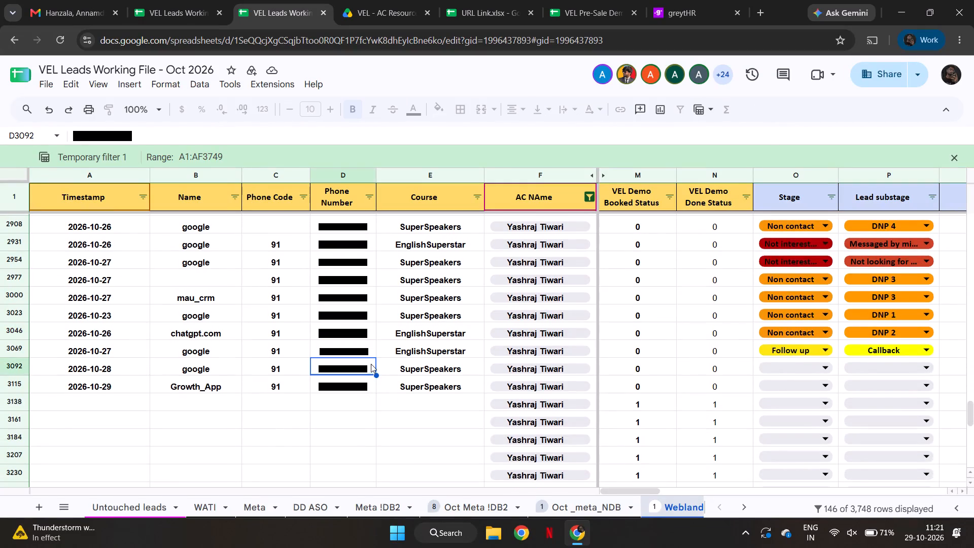
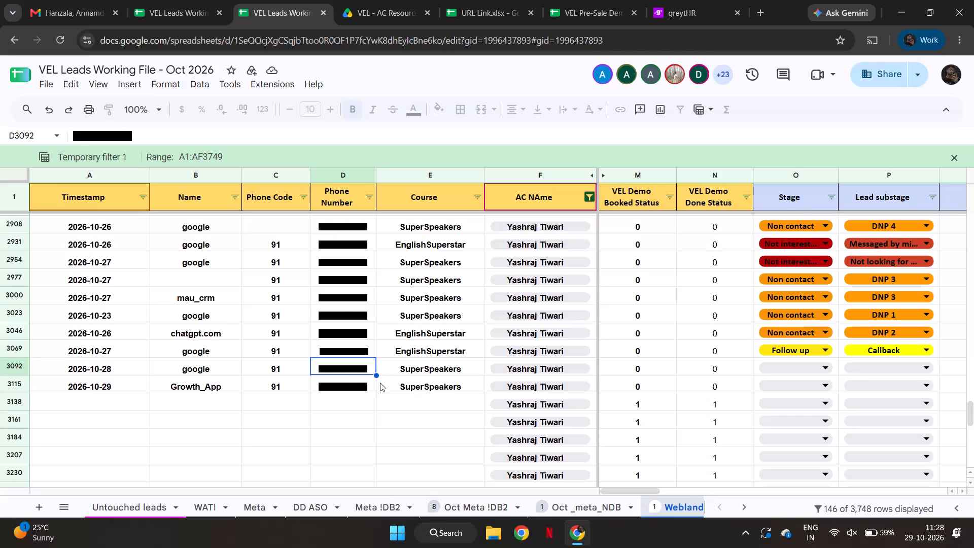
# Reselect the phone number of the google SuperSpeakers lead dated 2026-10-28 to check it again.
pyautogui.click(380, 383)
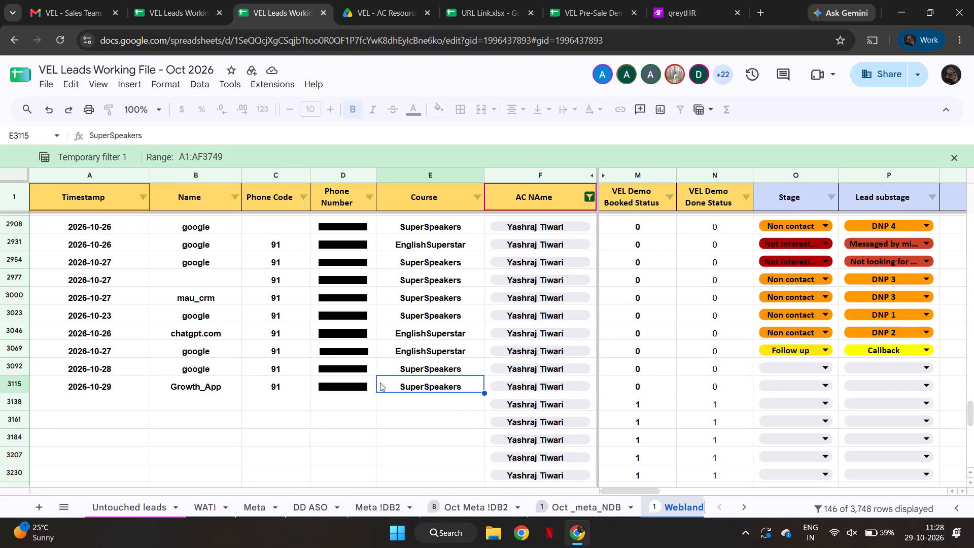
pyautogui.click(369, 367)
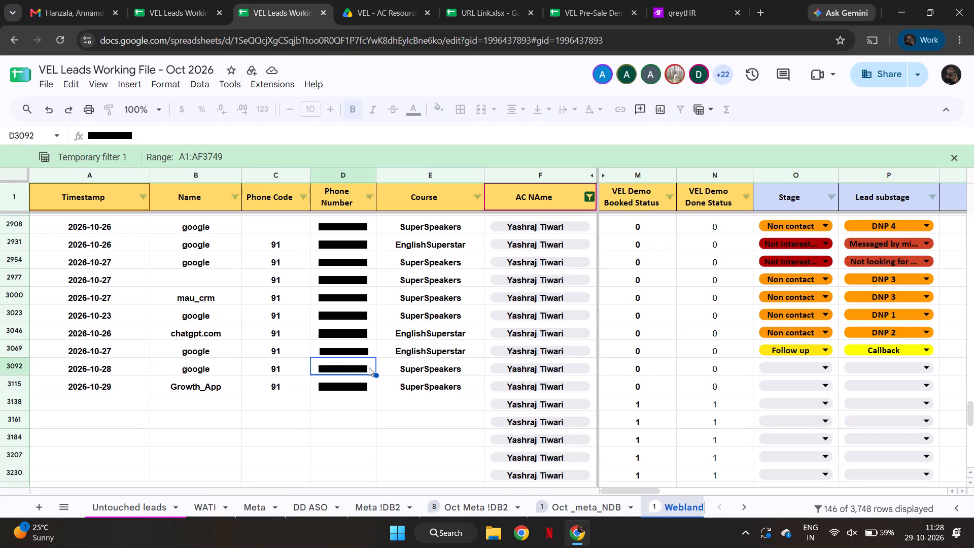
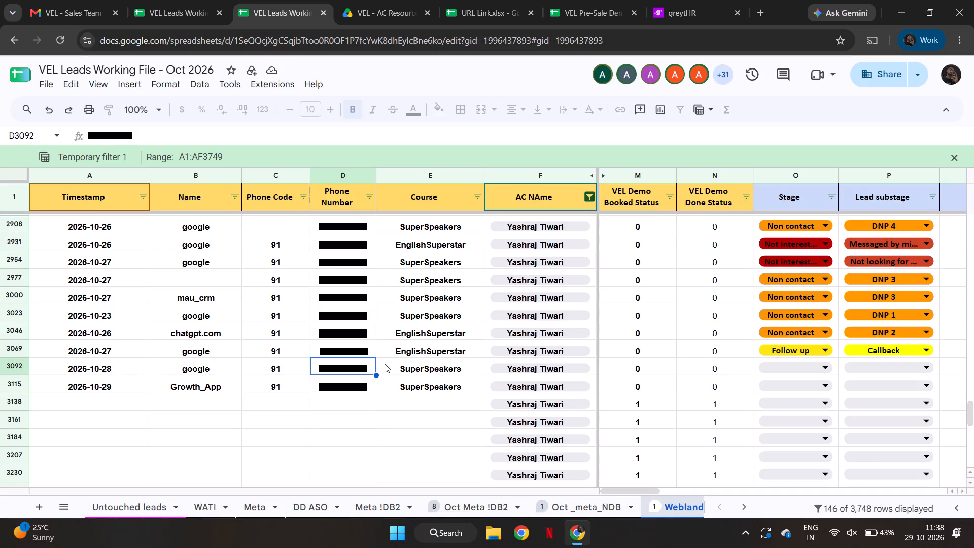
# Set the Stage of the google SuperSpeakers lead dated 2026-10-28 to Not interested.
pyautogui.click(803, 367)
pyautogui.scroll(-7, 801, 461)
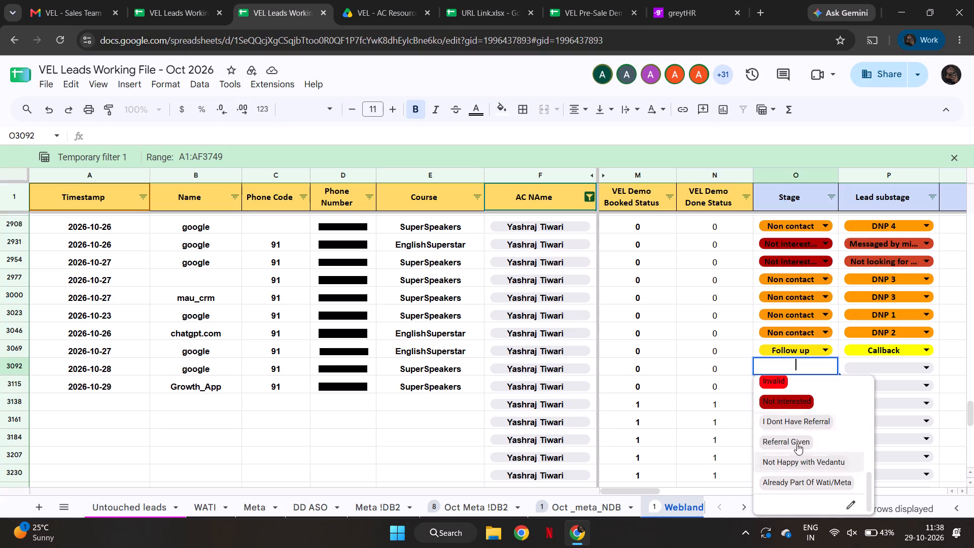
pyautogui.click(782, 403)
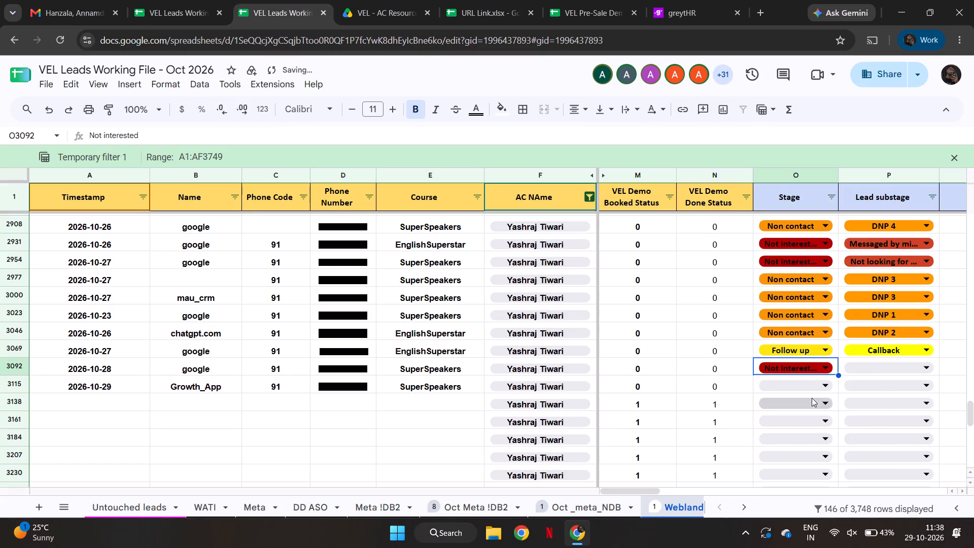
# Set the Lead substage of the same 2026-10-28 SuperSpeakers lead to the "Call disconnected after listening" option.
pyautogui.click(901, 369)
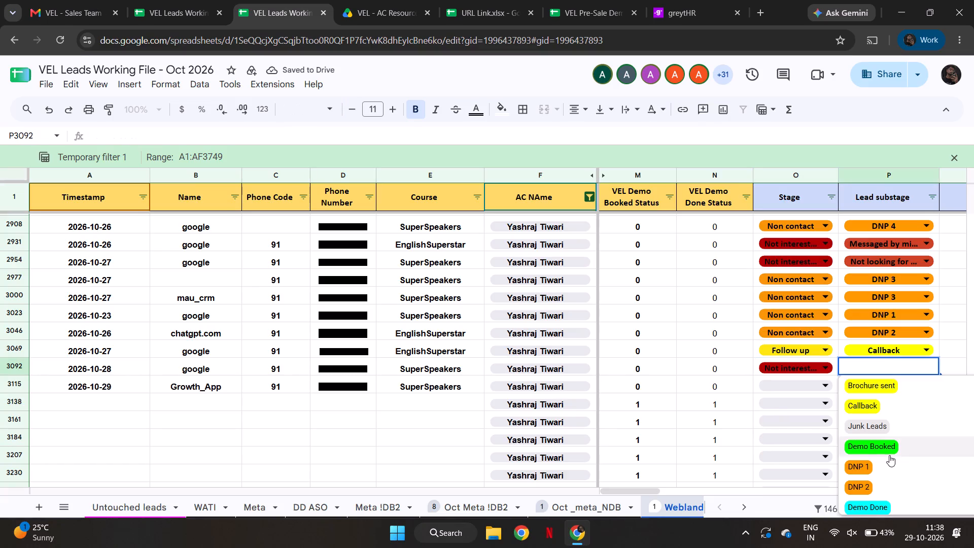
pyautogui.scroll(-6, 889, 455)
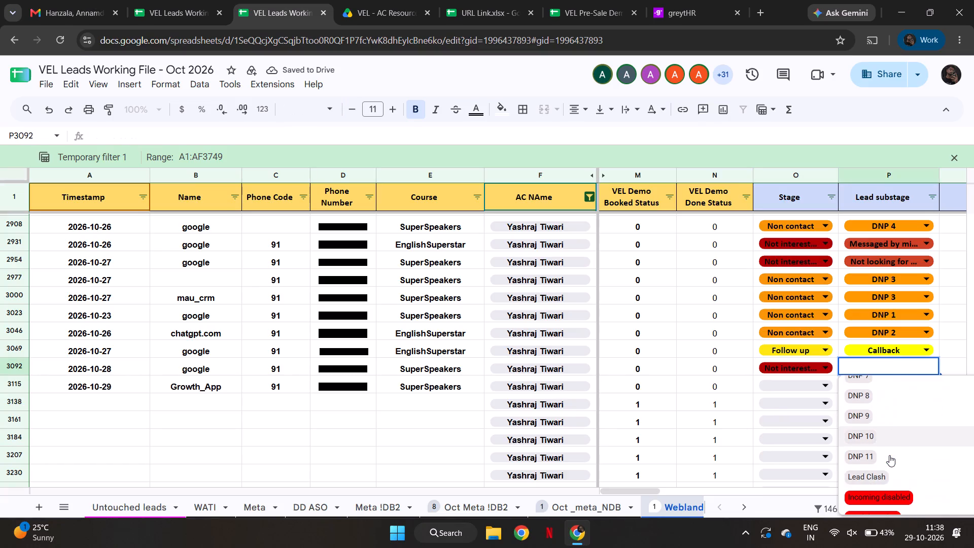
pyautogui.scroll(-4, 889, 455)
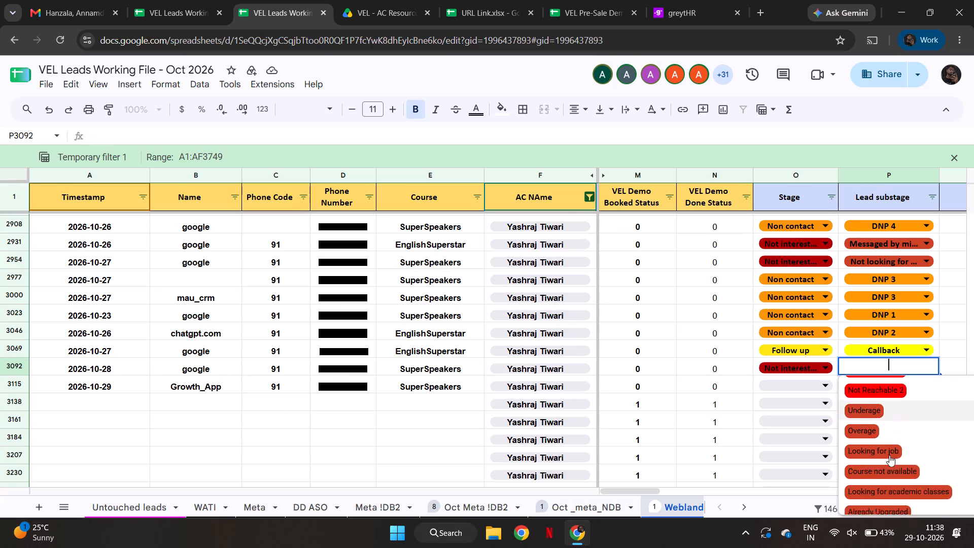
pyautogui.scroll(-2, 889, 455)
pyautogui.click(900, 482)
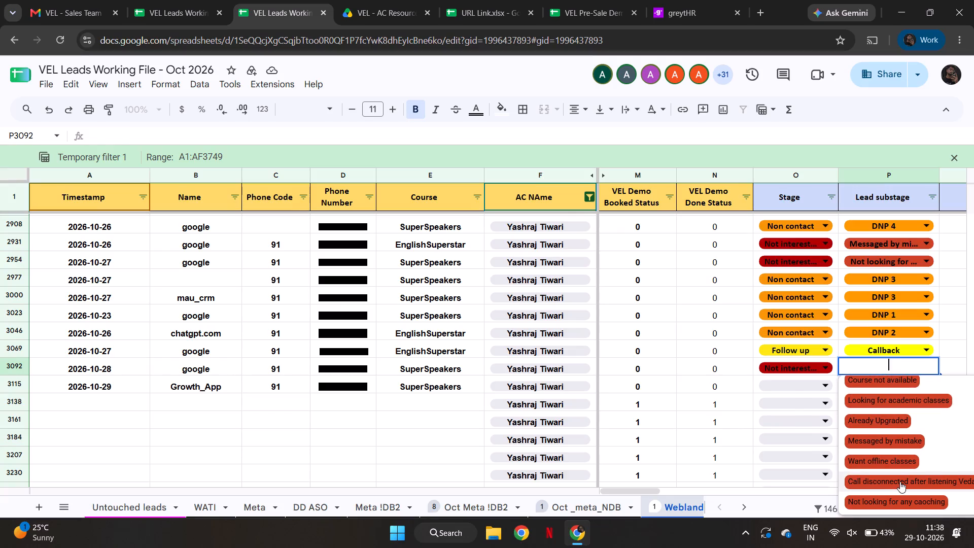
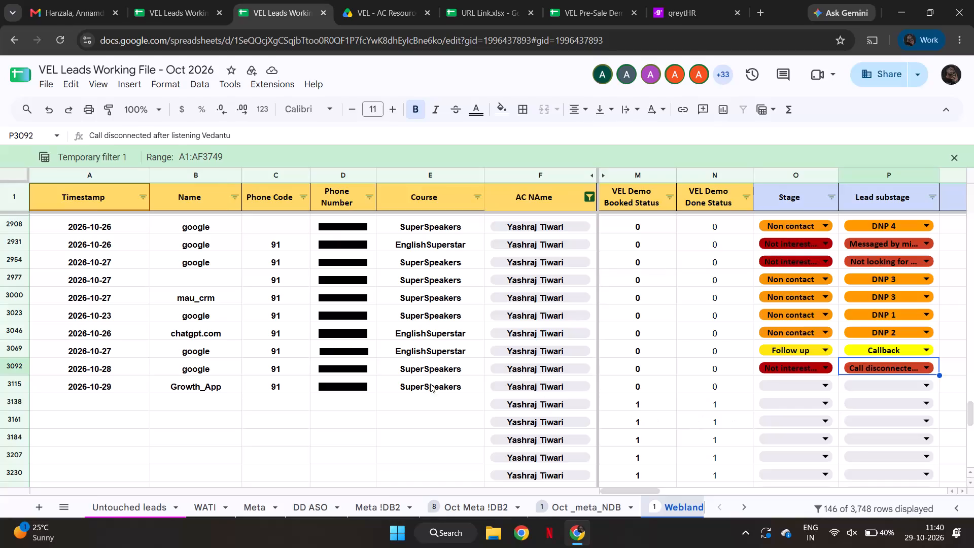
# Select the phone number of the Growth_App SuperSpeakers lead dated 2026-10-29 to check it.
pyautogui.click(369, 382)
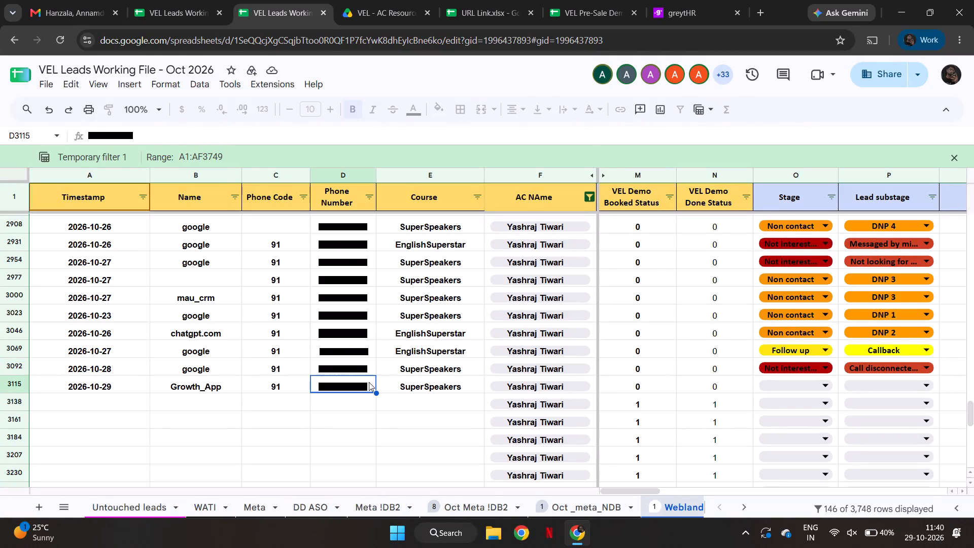
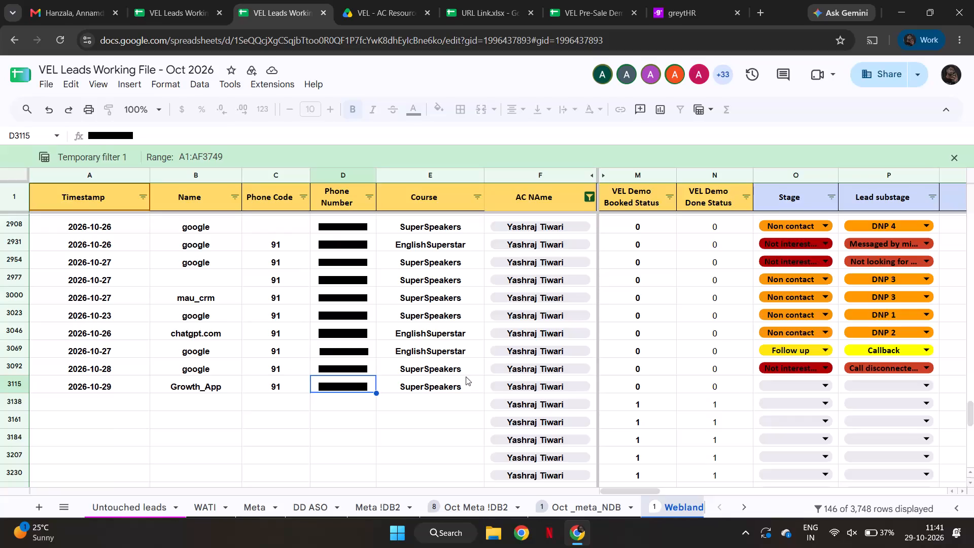
# Set the Growth_App SuperSpeakers lead dated 2026-10-29 to stage Not interested with lead substage Messaged by mistake.
pyautogui.click(792, 384)
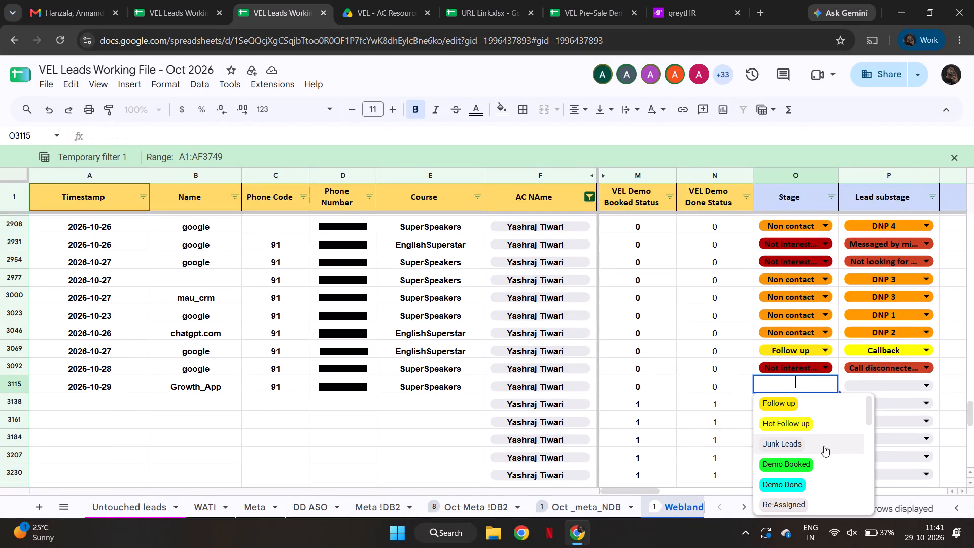
pyautogui.scroll(-8, 824, 446)
pyautogui.click(793, 401)
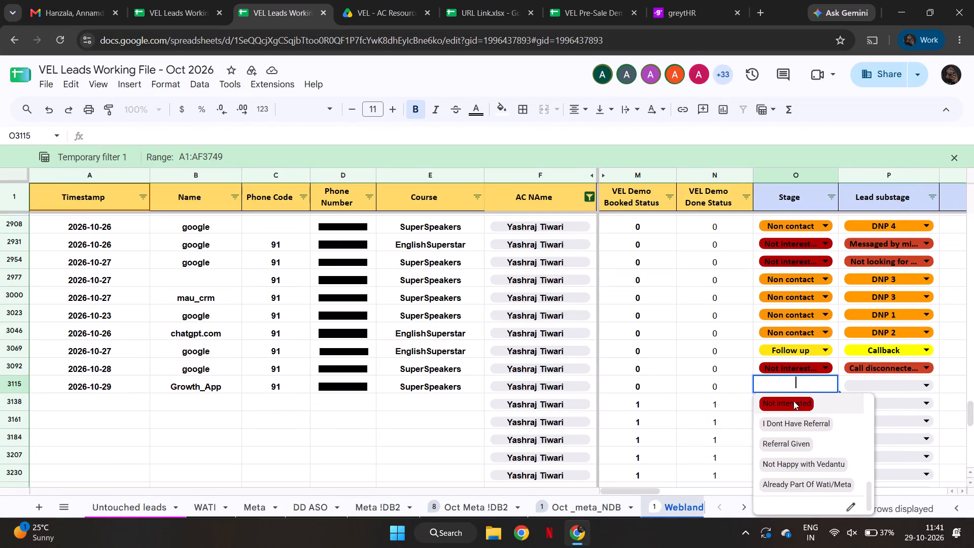
pyautogui.click(887, 388)
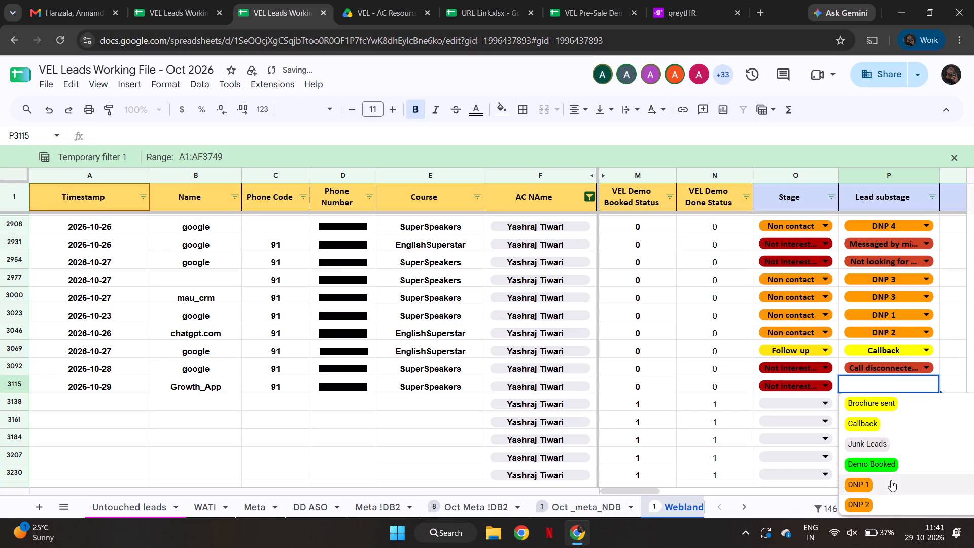
pyautogui.scroll(-6, 891, 480)
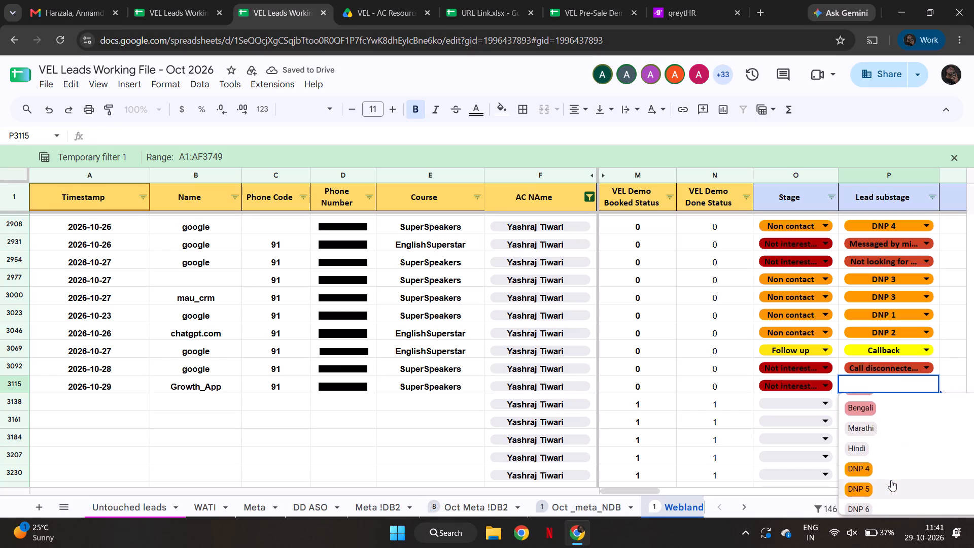
pyautogui.scroll(-3, 891, 480)
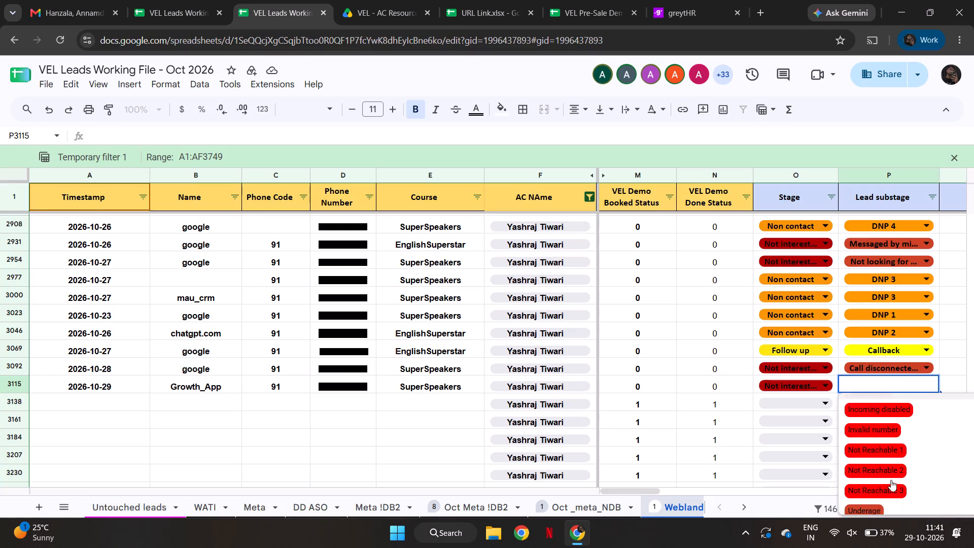
pyautogui.scroll(-3, 891, 480)
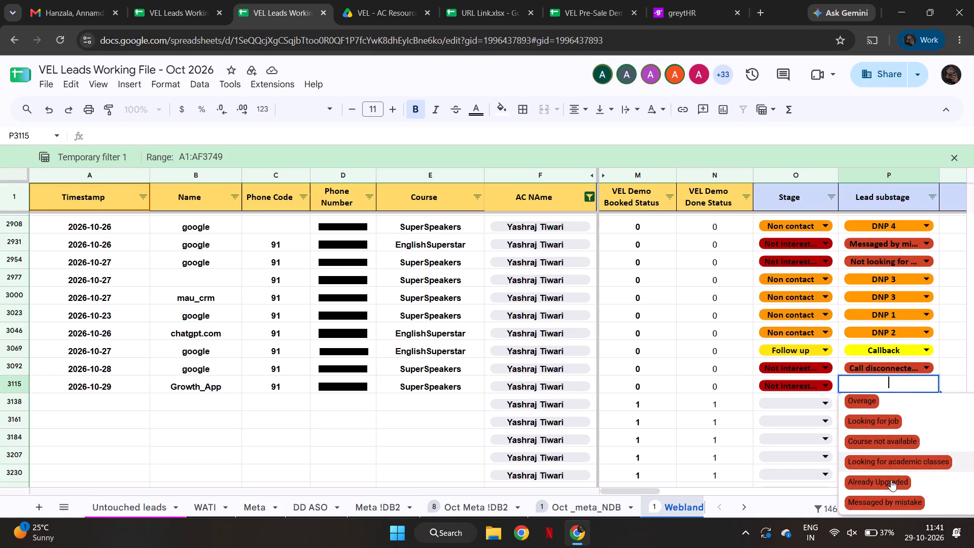
pyautogui.scroll(-2, 891, 480)
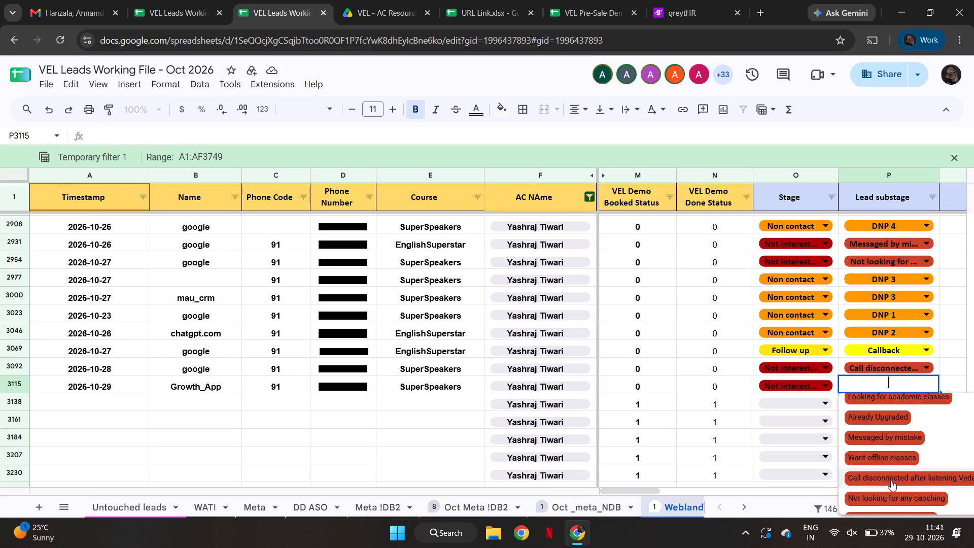
pyautogui.scroll(-2, 891, 480)
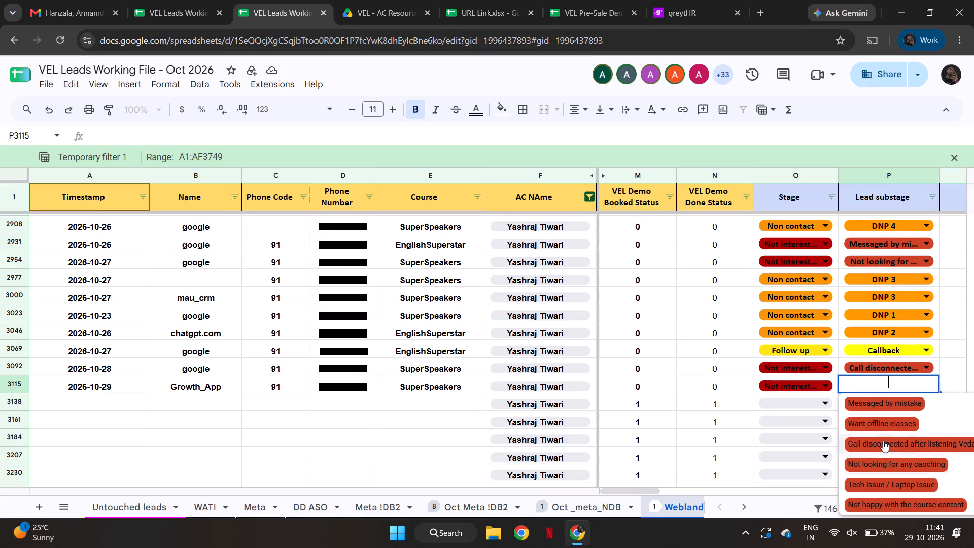
pyautogui.click(865, 401)
# Check the phone number of the EnglishSuperstar lead dated 2026-10-27, and set its stage to Non contact and substage to DNP 2.
pyautogui.click(373, 350)
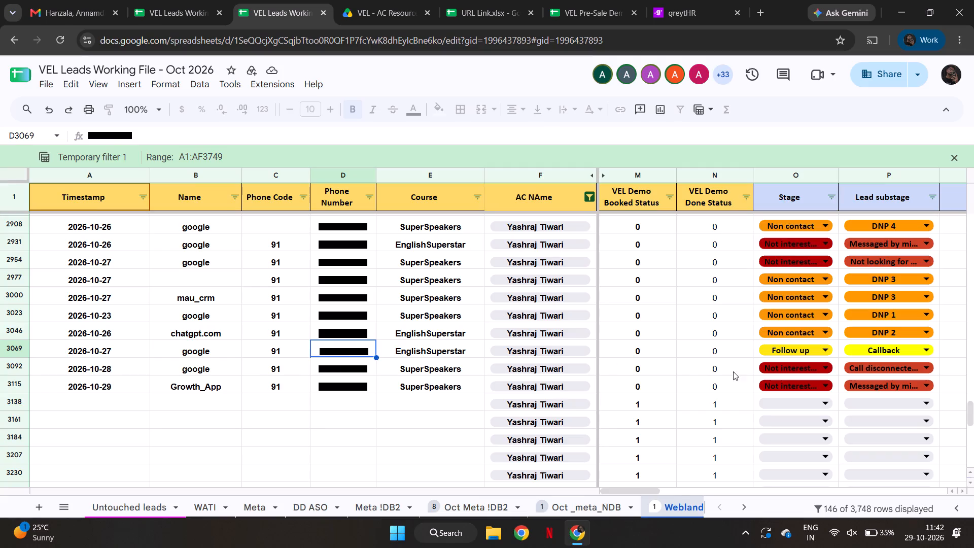
pyautogui.click(818, 350)
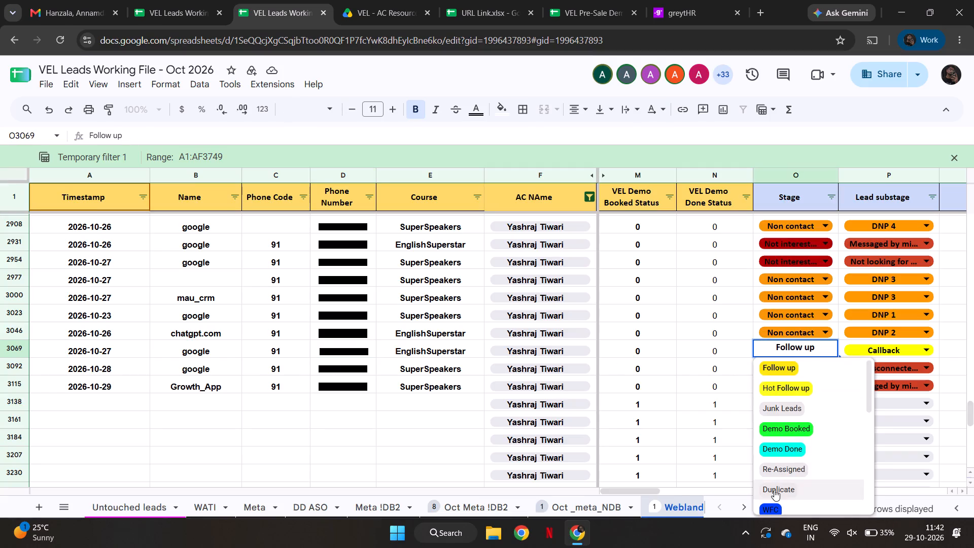
pyautogui.scroll(-4, 774, 490)
pyautogui.click(804, 370)
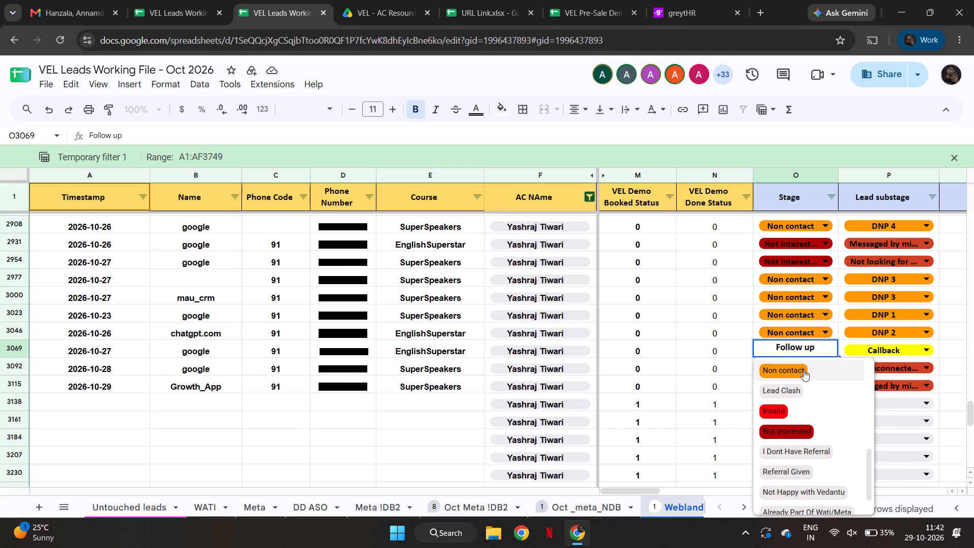
pyautogui.click(886, 349)
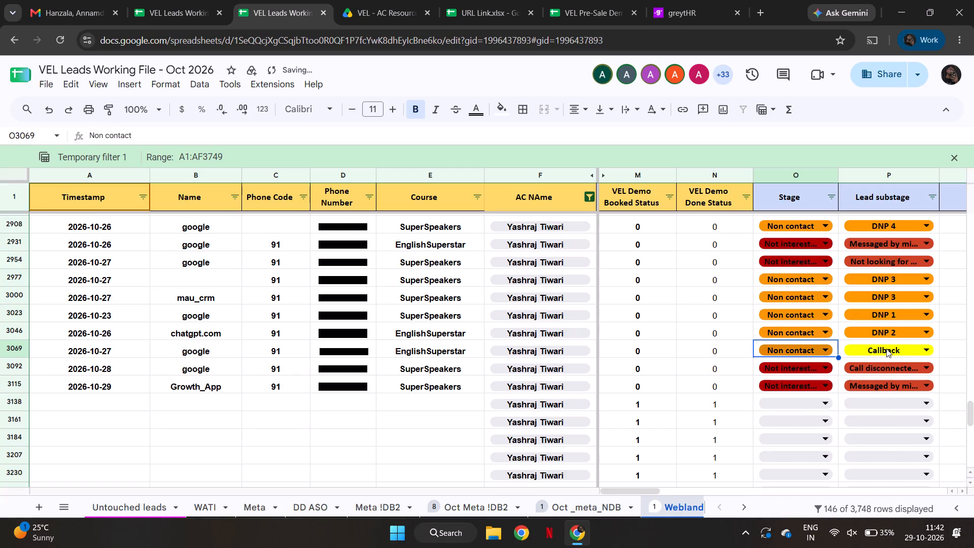
pyautogui.click(871, 459)
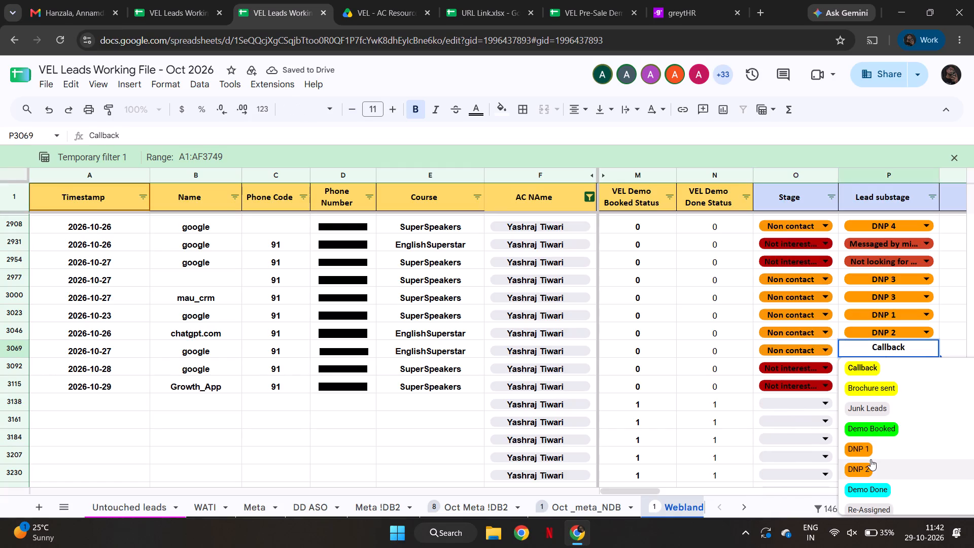
# Clear the date in column Q for the EnglishSuperstar lead dated 2026-10-27.
pyautogui.hscroll(-4, 707, 420)
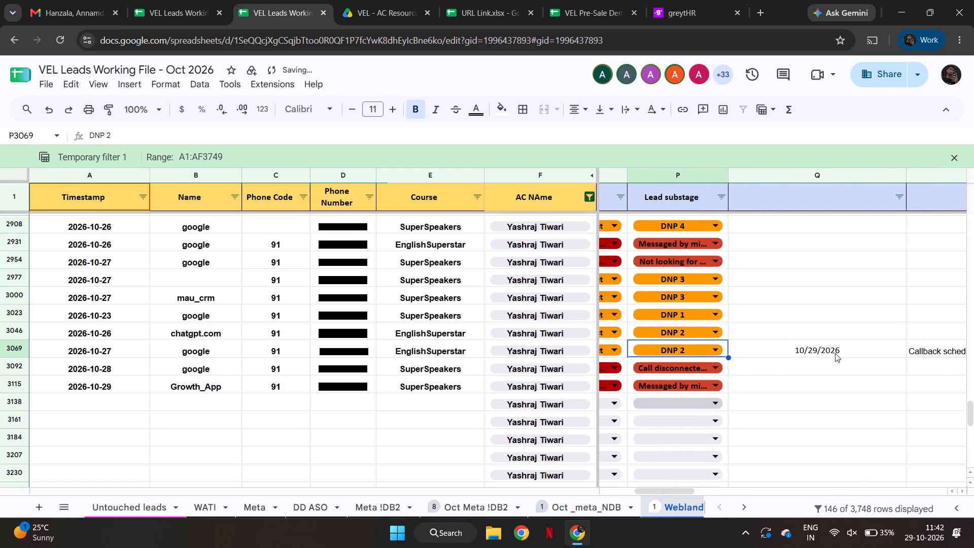
pyautogui.doubleClick(835, 353)
pyautogui.press('BackSpace')
pyautogui.press('BackSpace')
pyautogui.press('BackSpace')
pyautogui.press('BackSpace')
pyautogui.press('BackSpace')
pyautogui.press('BackSpace')
pyautogui.press('BackSpace')
pyautogui.press('BackSpace')
pyautogui.press('BackSpace')
pyautogui.press('BackSpace')
pyautogui.press('BackSpace')
pyautogui.press('BackSpace')
pyautogui.press('BackSpace')
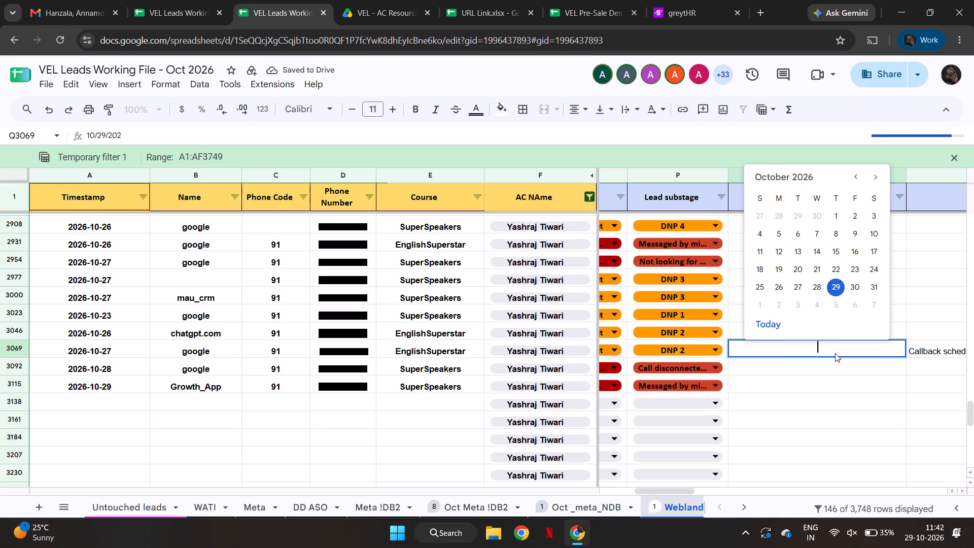
# Delete the callback note in the Follow Up time column for the EnglishSuperstar lead dated 2026-10-27.
pyautogui.hscroll(-2, 835, 353)
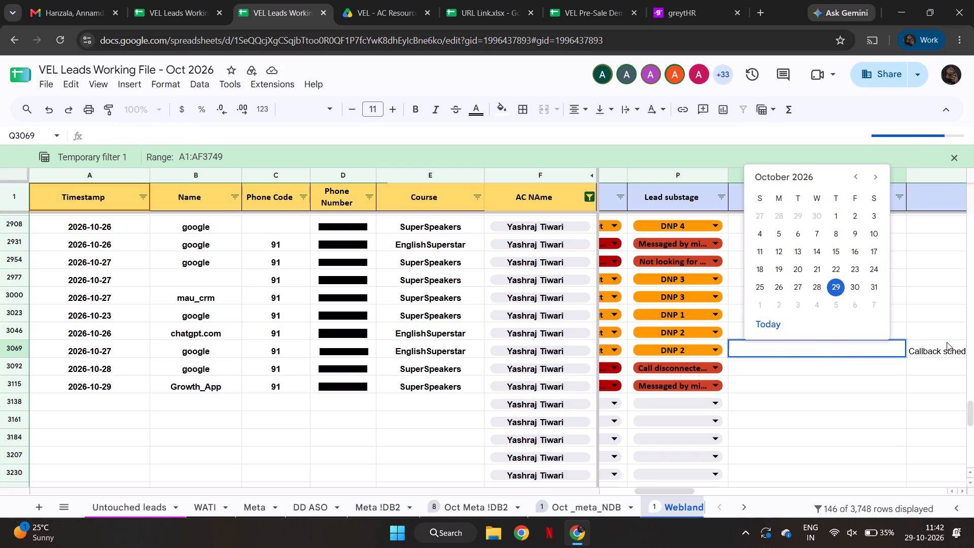
pyautogui.doubleClick(947, 342)
pyautogui.press('BackSpace')
pyautogui.press('BackSpace')
pyautogui.press('BackSpace')
pyautogui.press('BackSpace')
pyautogui.press('BackSpace')
pyautogui.press('BackSpace')
pyautogui.press('BackSpace')
pyautogui.press('BackSpace')
pyautogui.press('BackSpace')
pyautogui.press('BackSpace')
pyautogui.press('BackSpace')
pyautogui.press('BackSpace')
pyautogui.press('BackSpace')
pyautogui.press('BackSpace')
pyautogui.press('BackSpace')
pyautogui.press('BackSpace')
pyautogui.press('BackSpace')
pyautogui.press('BackSpace')
pyautogui.press('BackSpace')
pyautogui.press('BackSpace')
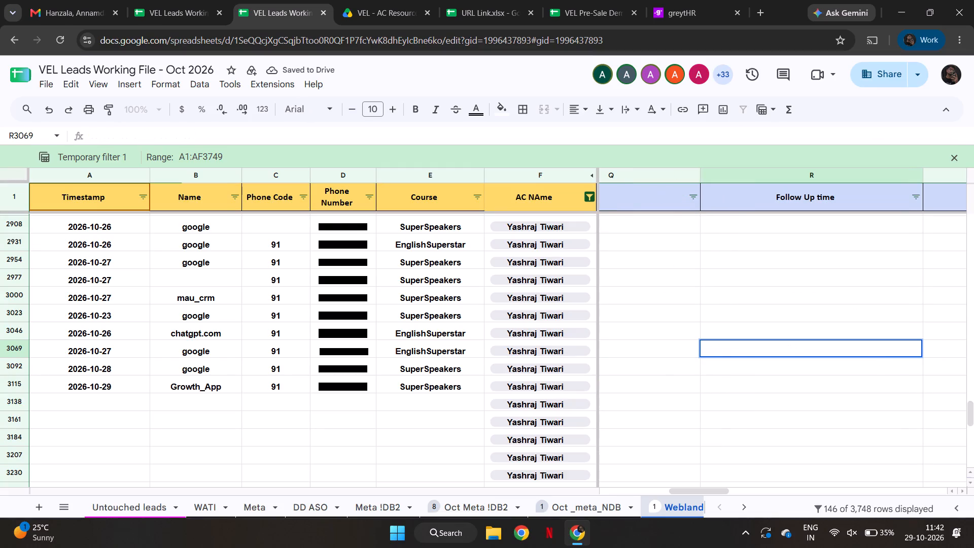
pyautogui.click(751, 387)
# Check the phone numbers of the EnglishSuperstar lead dated 2026-10-27 and the chatgpt.com lead dated 2026-10-26 above it.
pyautogui.hscroll(10, 751, 387)
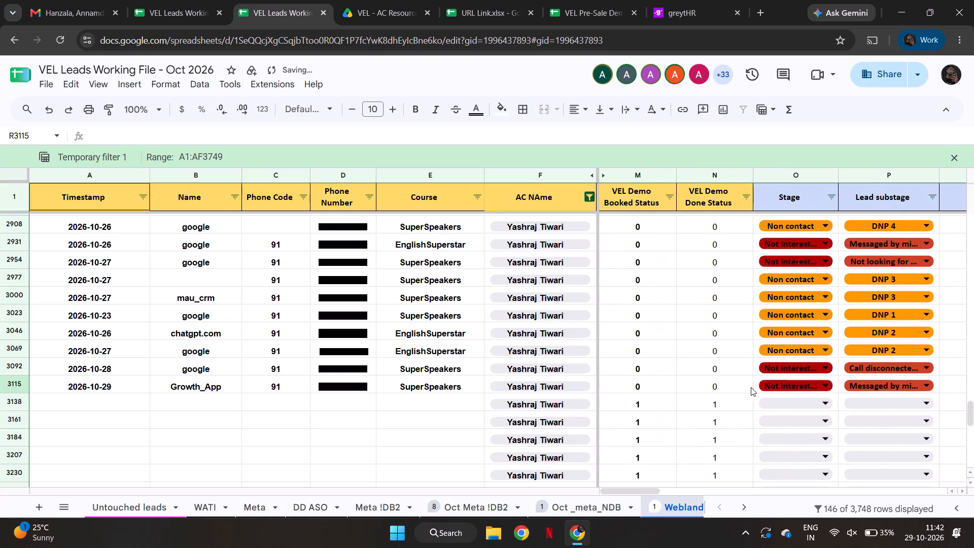
pyautogui.click(371, 351)
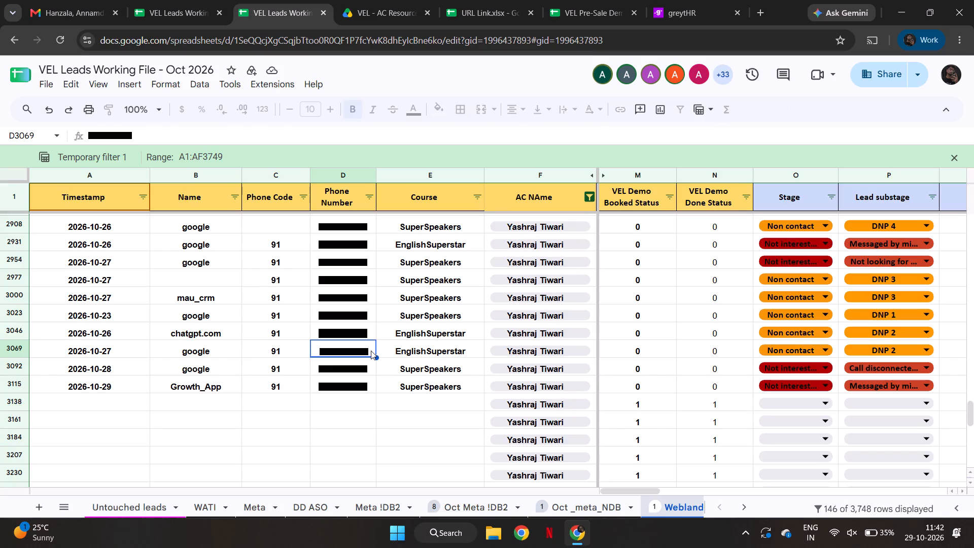
pyautogui.press('Up')
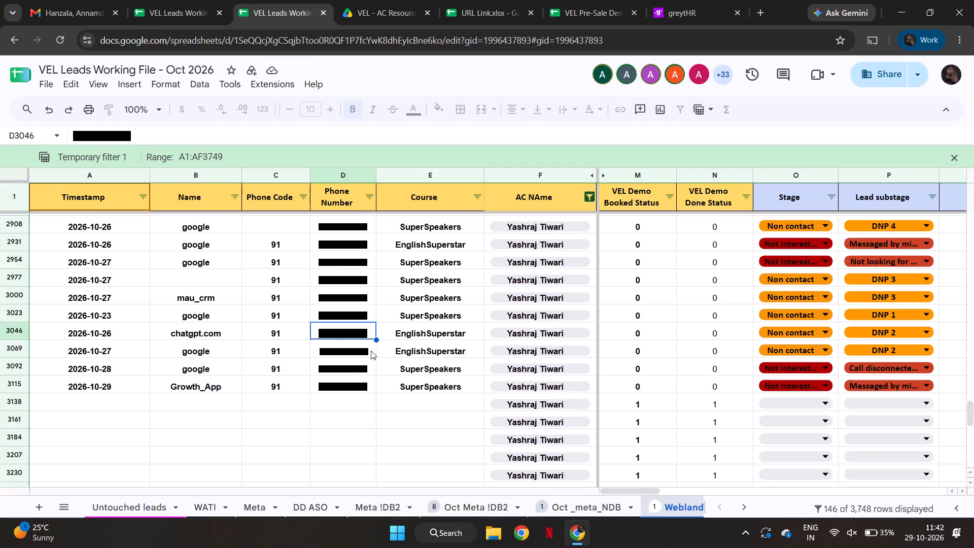
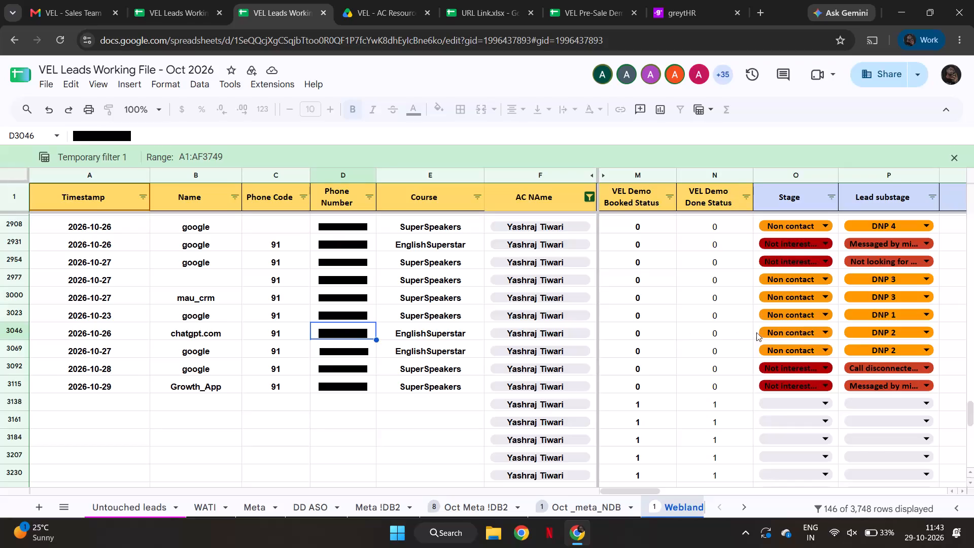
# Set the stage of the chatgpt.com EnglishSuperstar lead dated 2026-10-26 to Not interested.
pyautogui.click(791, 336)
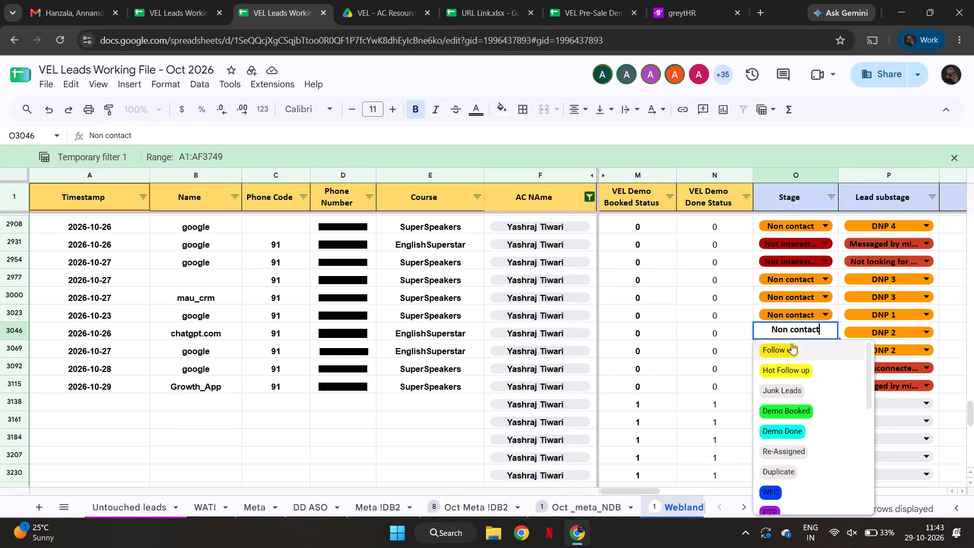
pyautogui.scroll(-6, 798, 406)
pyautogui.click(791, 403)
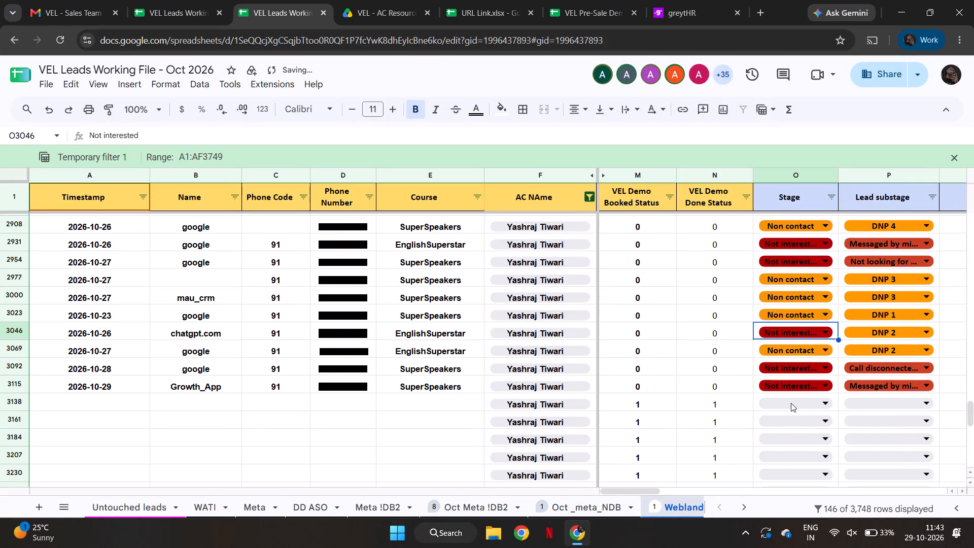
# Set the lead substage of the chatgpt.com lead dated 2026-10-26 to "Not looking for any caoching".
pyautogui.click(920, 331)
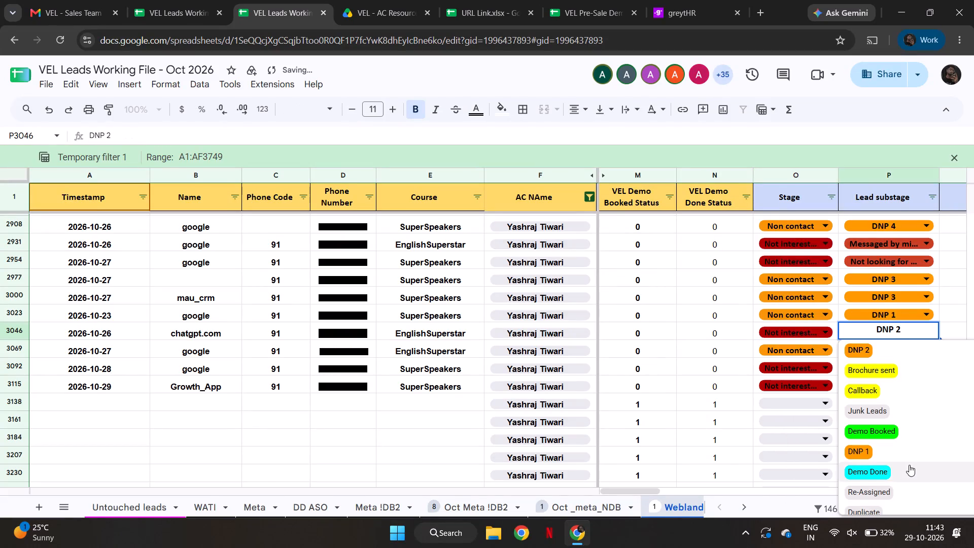
pyautogui.scroll(-9, 909, 465)
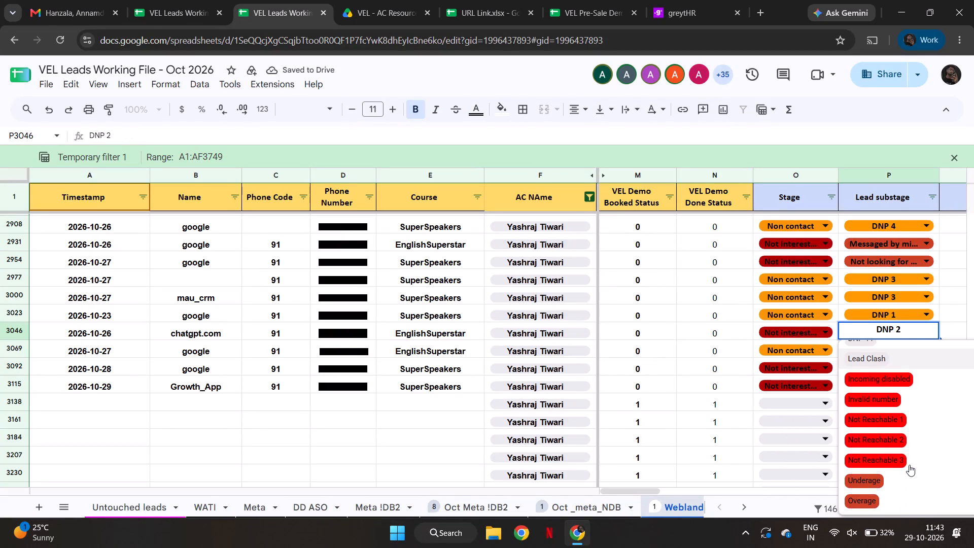
pyautogui.scroll(-3, 909, 465)
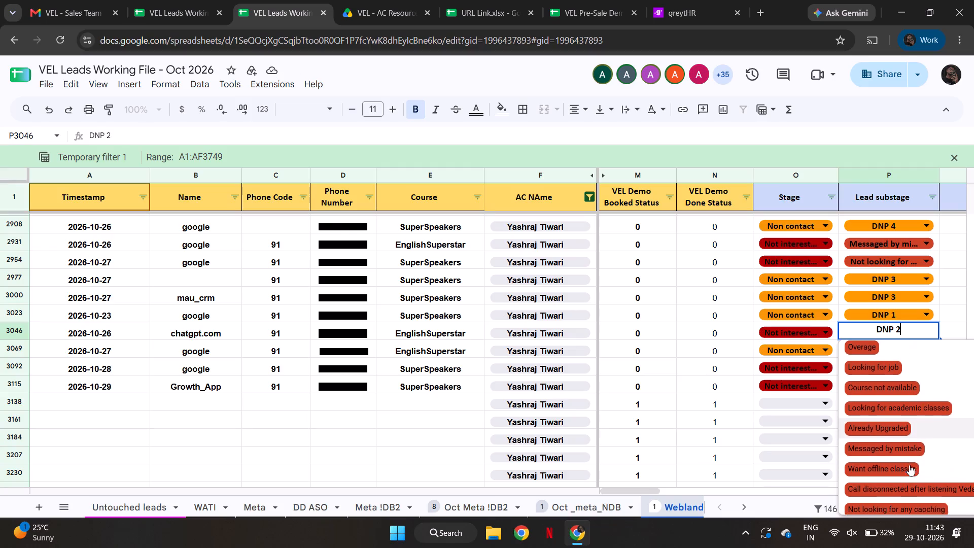
pyautogui.scroll(-2, 909, 465)
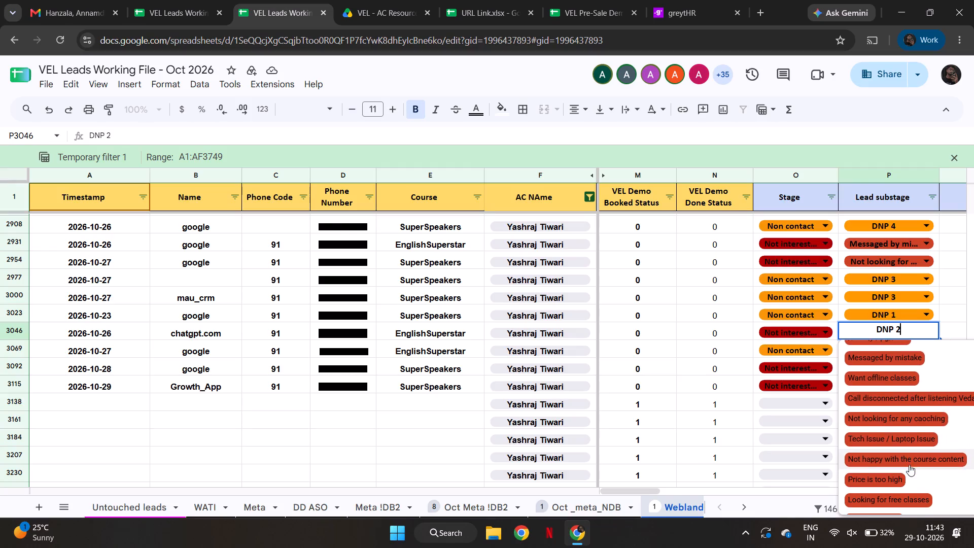
pyautogui.scroll(-2, 909, 465)
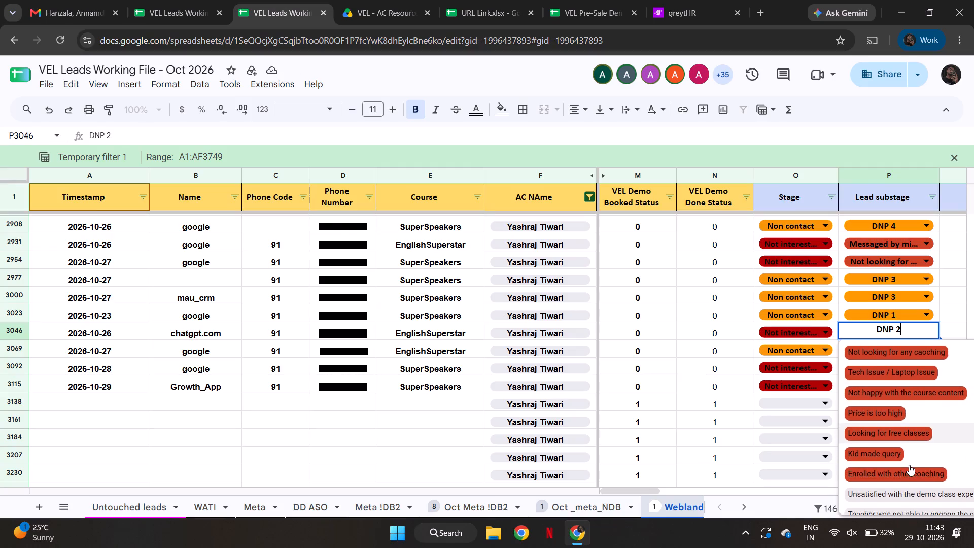
pyautogui.scroll(-2, 909, 465)
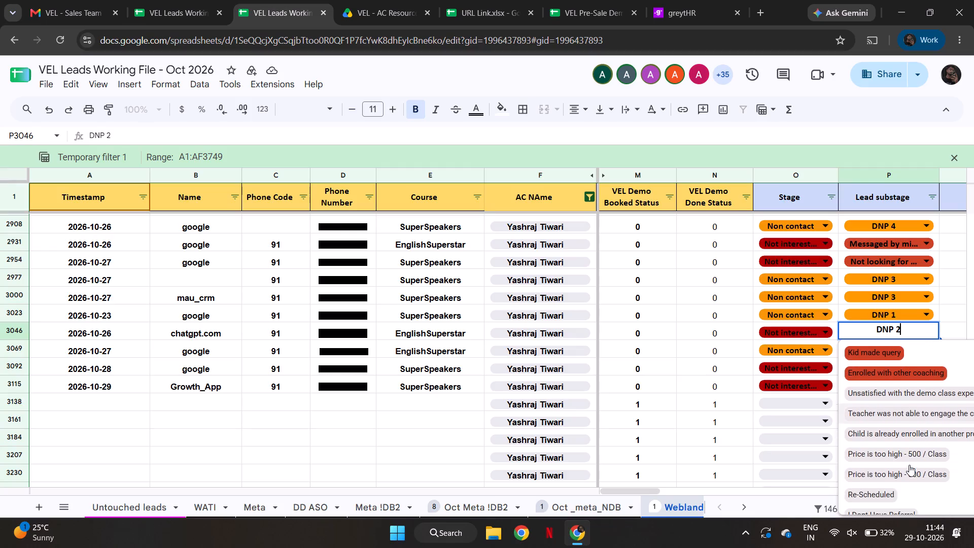
pyautogui.scroll(-2, 909, 465)
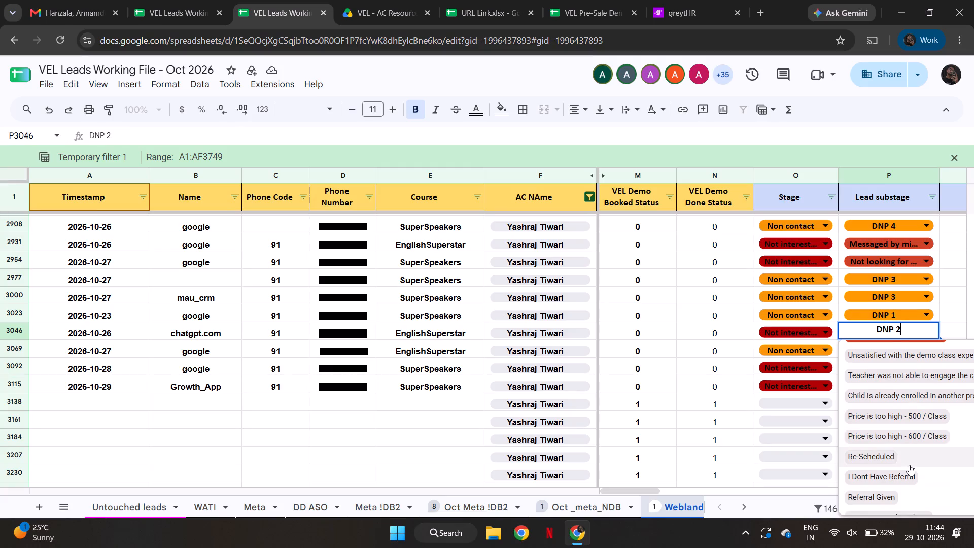
pyautogui.scroll(-2, 909, 465)
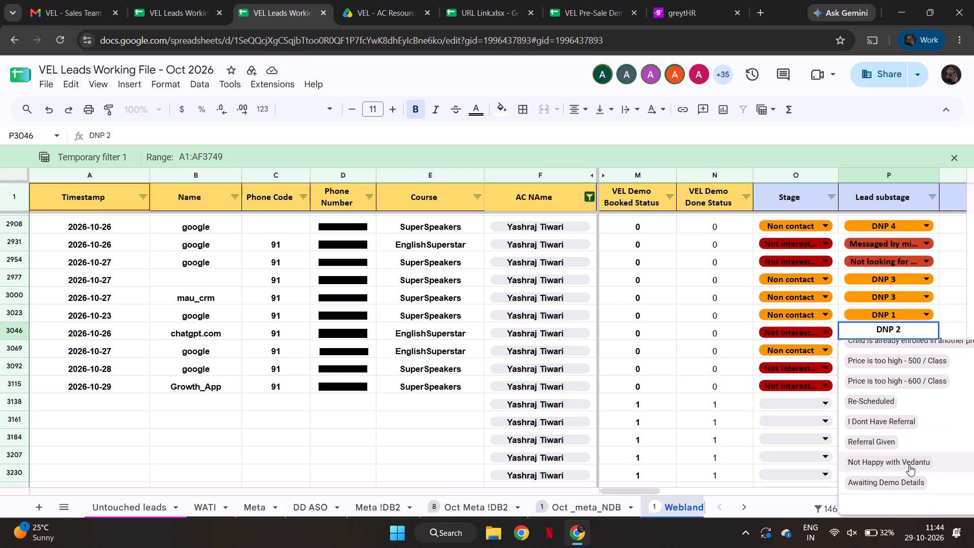
pyautogui.scroll(2, 909, 465)
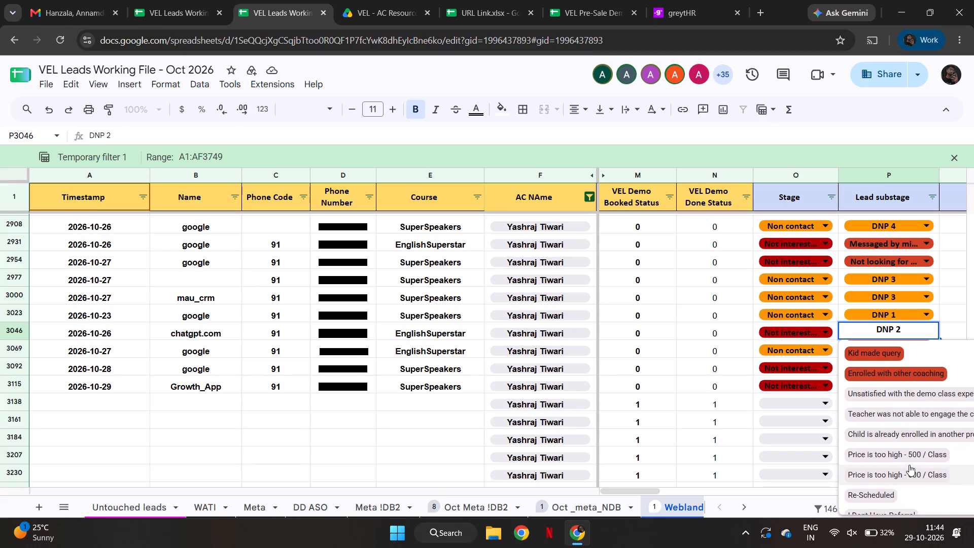
pyautogui.scroll(2, 909, 465)
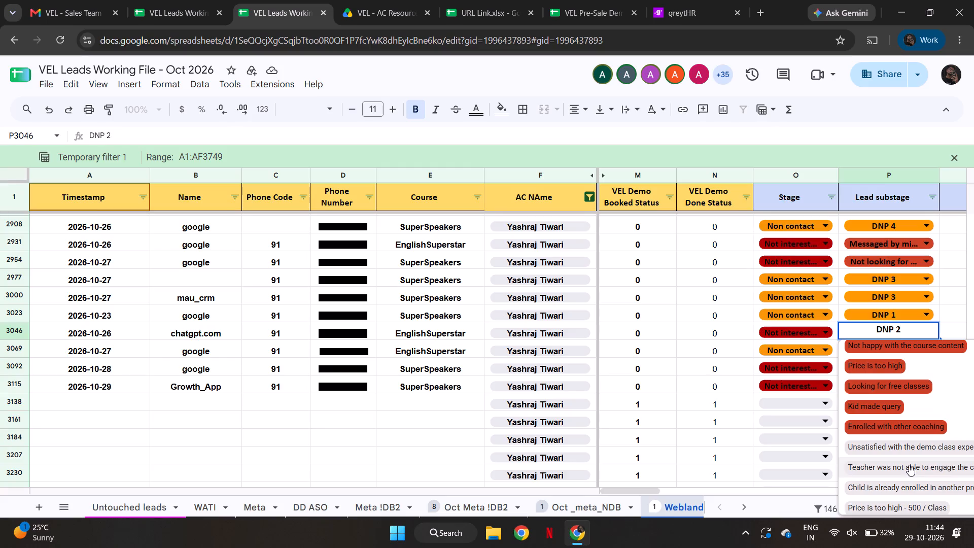
pyautogui.scroll(1, 909, 465)
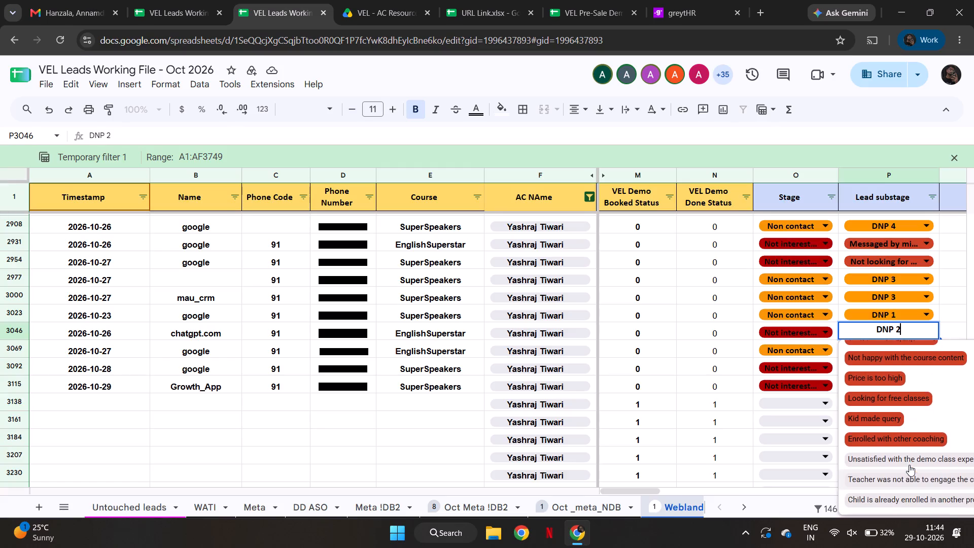
pyautogui.scroll(1, 909, 465)
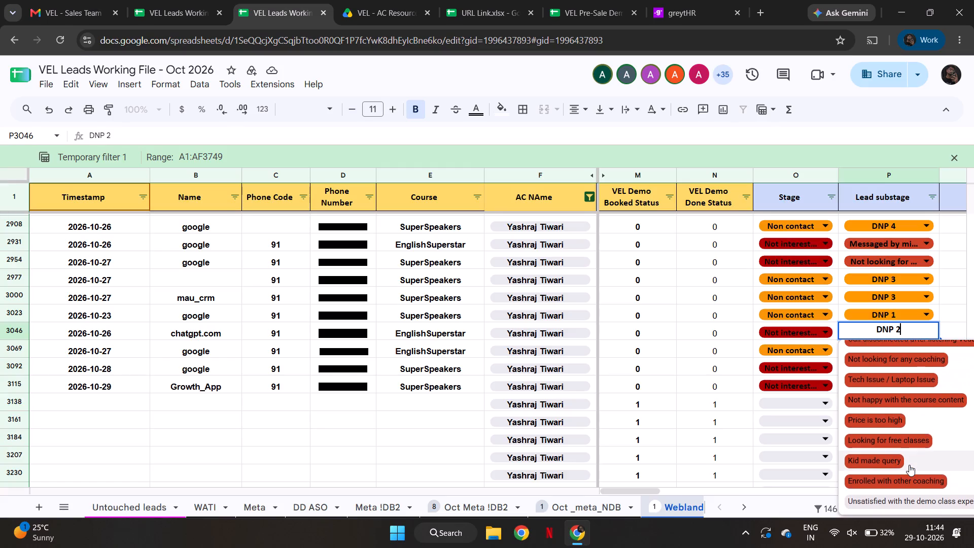
pyautogui.scroll(3, 909, 465)
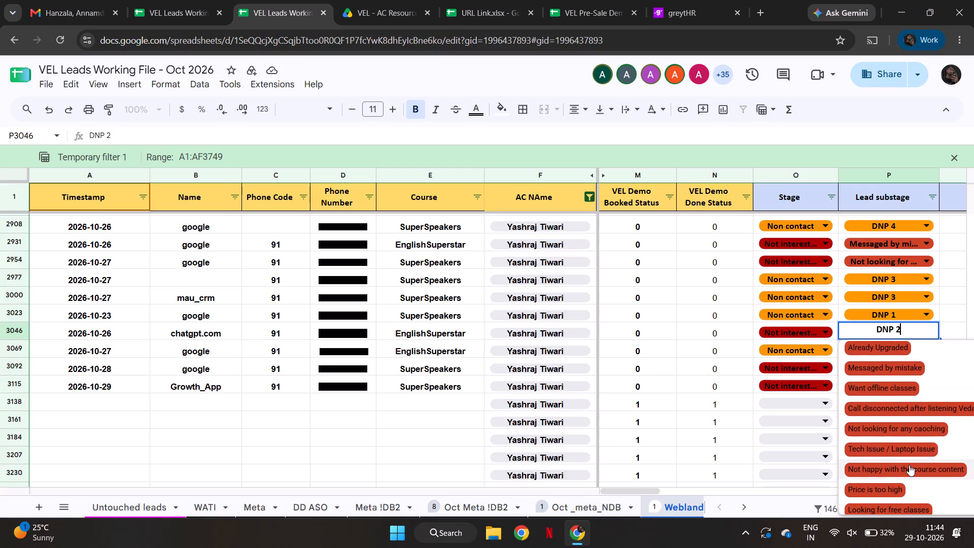
pyautogui.scroll(1, 909, 465)
pyautogui.click(902, 451)
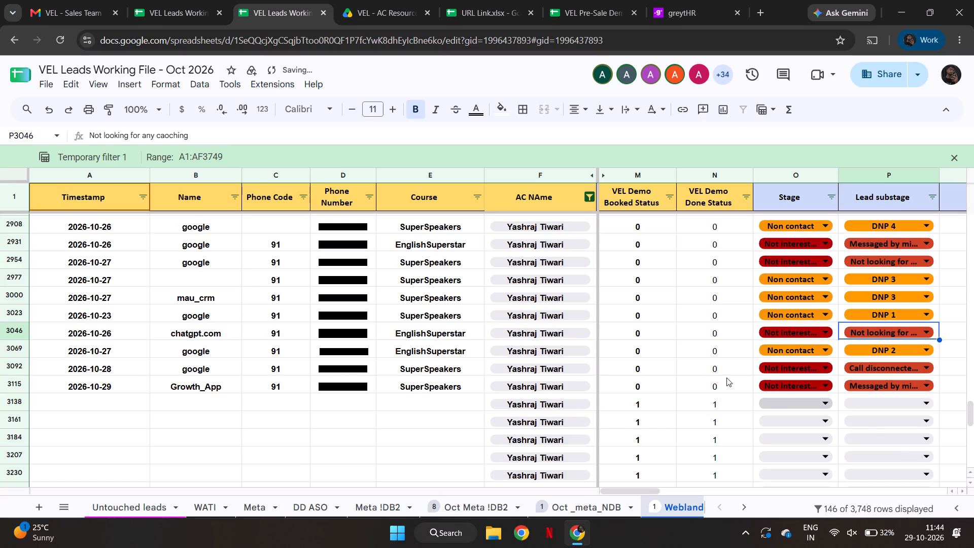
# Check the phone numbers of the chatgpt.com lead, the google lead dated 2026-10-23 and the mau_crm lead above them.
pyautogui.click(328, 333)
pyautogui.scroll(1, 328, 333)
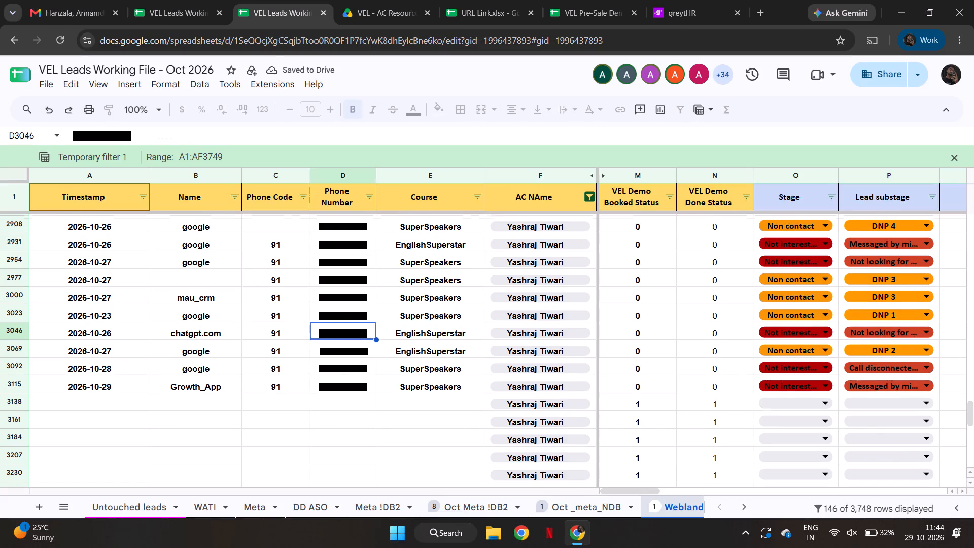
pyautogui.scroll(1, 328, 333)
pyautogui.click(317, 339)
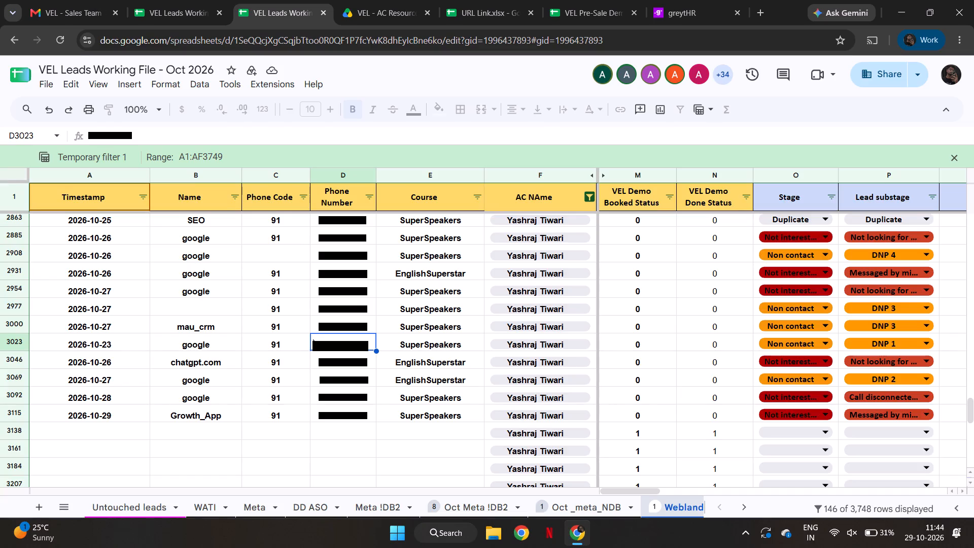
pyautogui.press('Up')
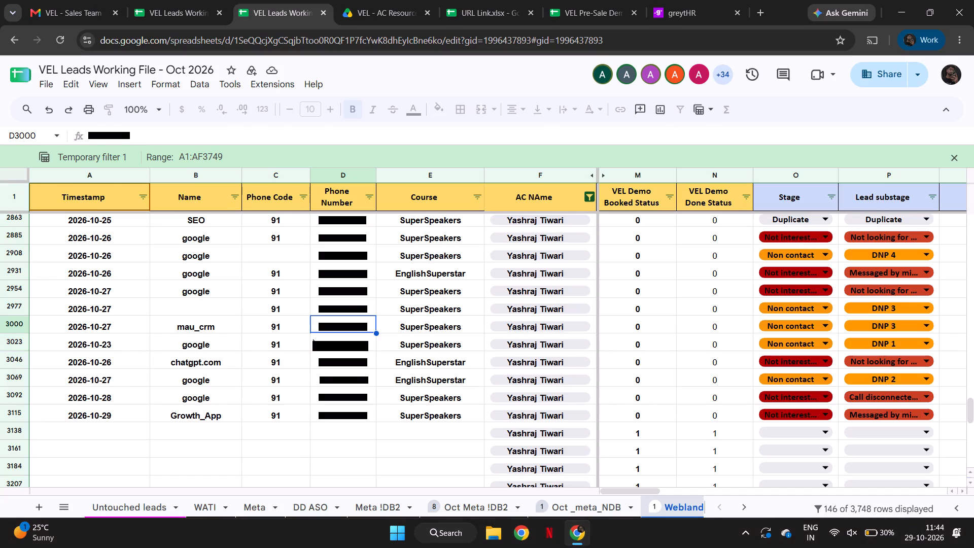
# Set the lead substage of the google SuperSpeakers lead dated 2026-10-23 to DNP 2.
pyautogui.press('Down')
pyautogui.press('Right')
pyautogui.press('Right')
pyautogui.press('Right')
pyautogui.press('Right')
pyautogui.press('Right')
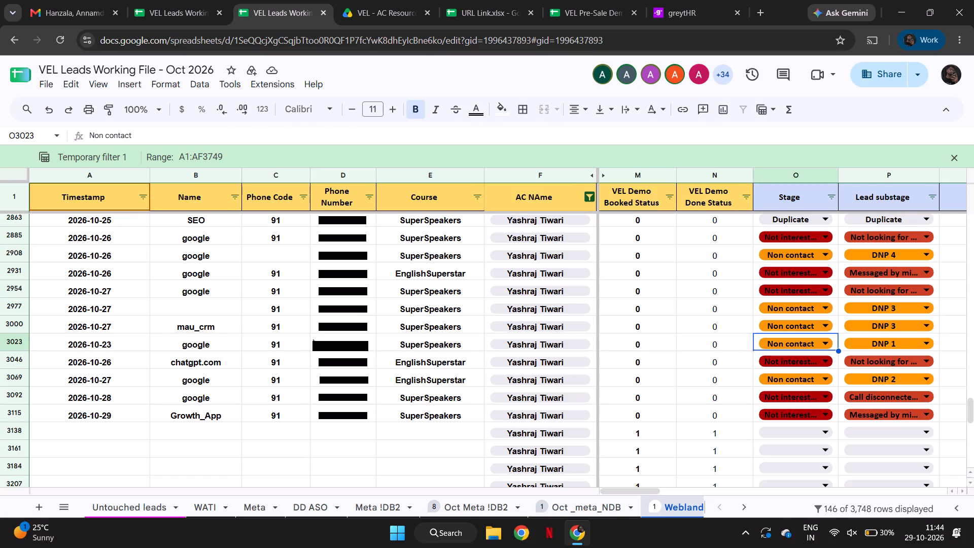
pyautogui.press('Right')
pyautogui.press('Return')
pyautogui.press('BackSpace')
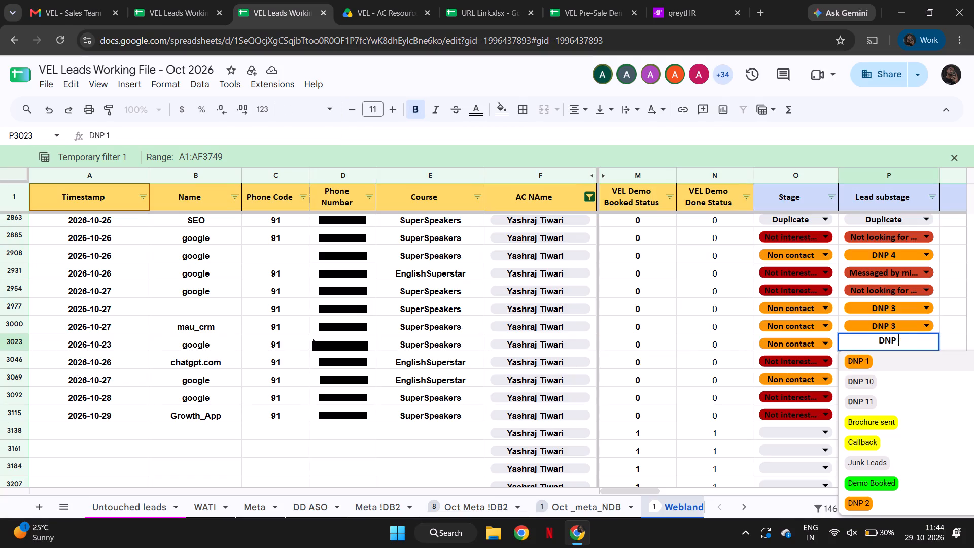
pyautogui.press('2')
pyautogui.press('Return')
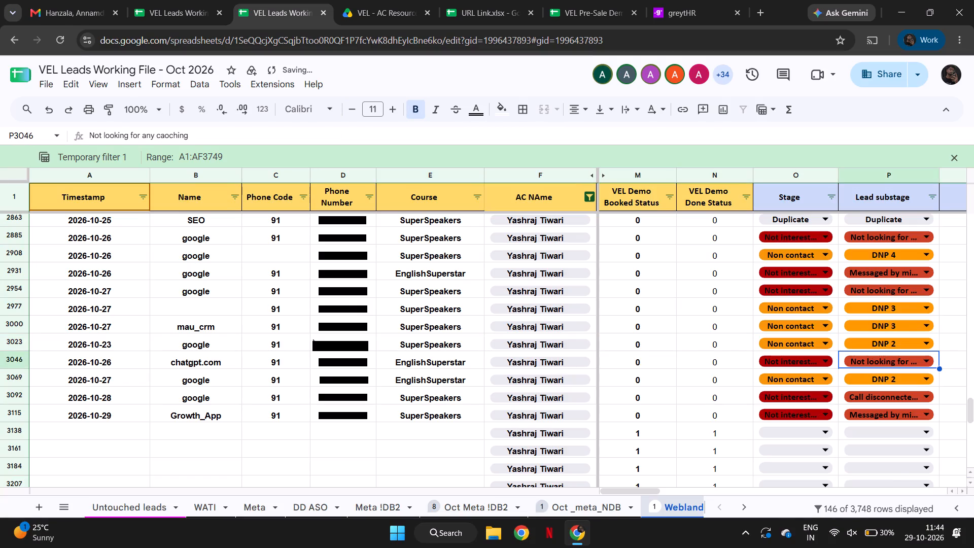
# Check the phone number of the mau_crm SuperSpeakers lead dated 2026-10-27.
pyautogui.press('Up')
pyautogui.press('Left')
pyautogui.press('Left')
pyautogui.press('Left')
pyautogui.press('Left')
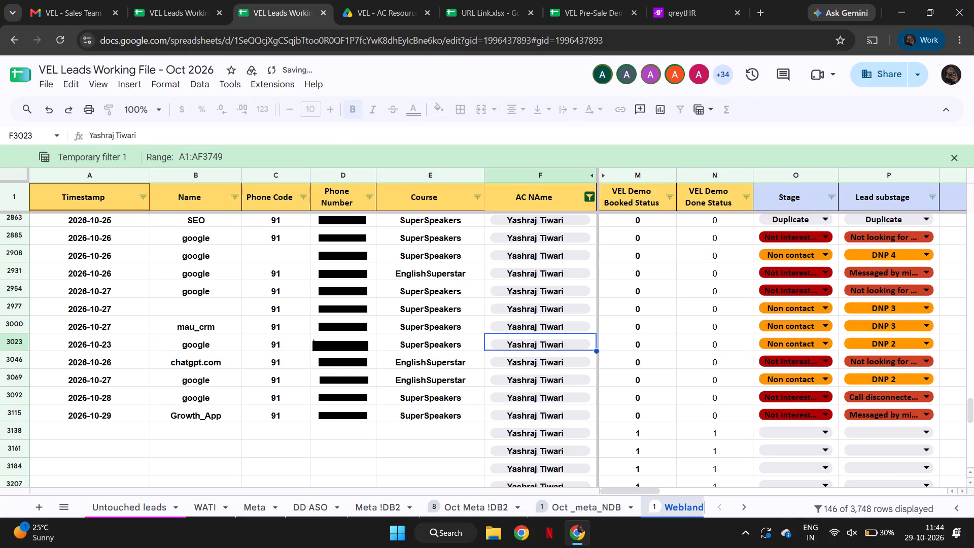
pyautogui.press('Left')
pyautogui.press('Left')
pyautogui.press('Up')
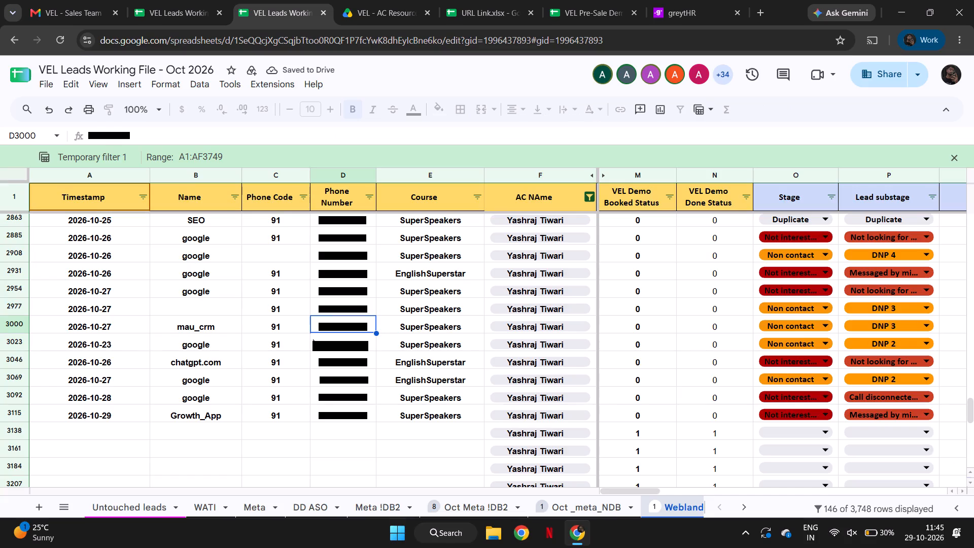
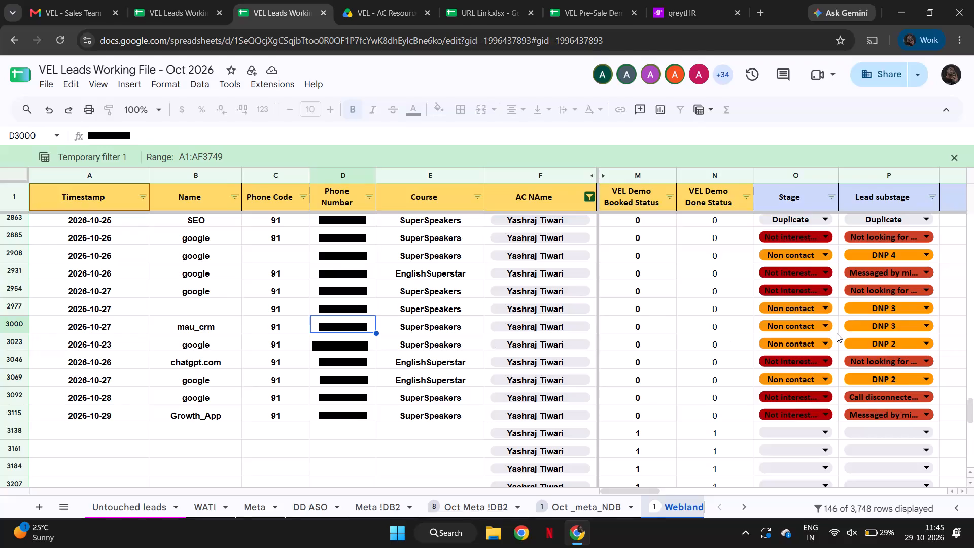
# Set the lead substage of the mau_crm SuperSpeakers lead dated 2026-10-27 to DNP 5.
pyautogui.click(928, 320)
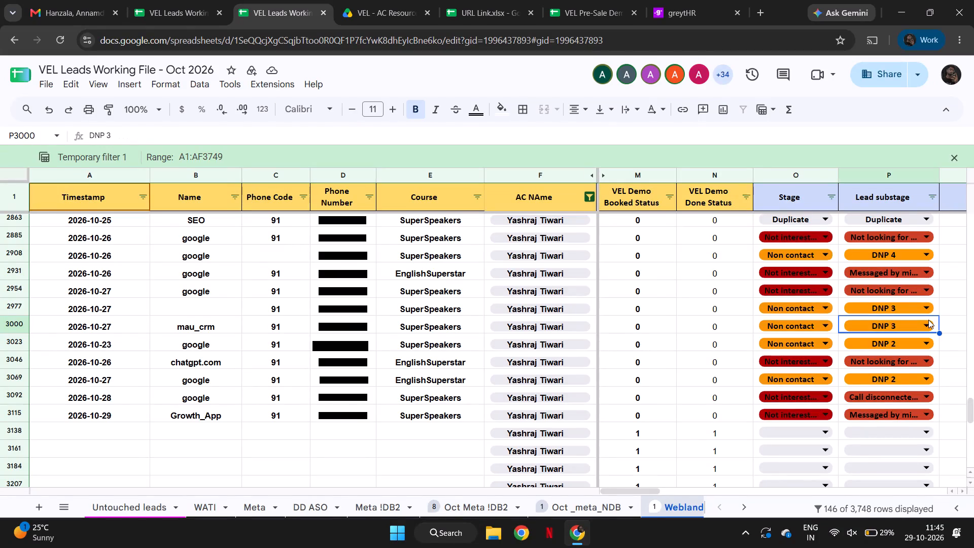
pyautogui.click(917, 322)
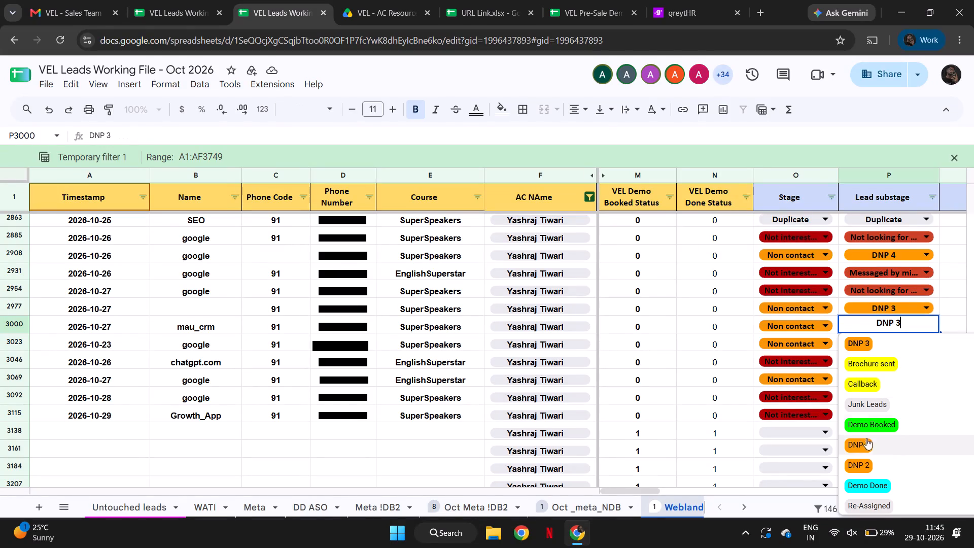
pyautogui.scroll(-4, 887, 448)
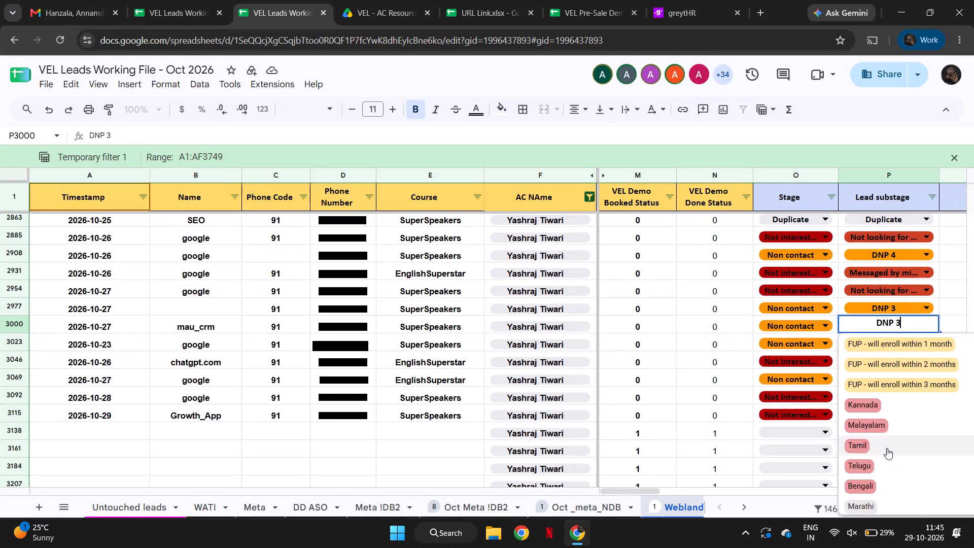
pyautogui.scroll(-2, 887, 448)
pyautogui.click(874, 425)
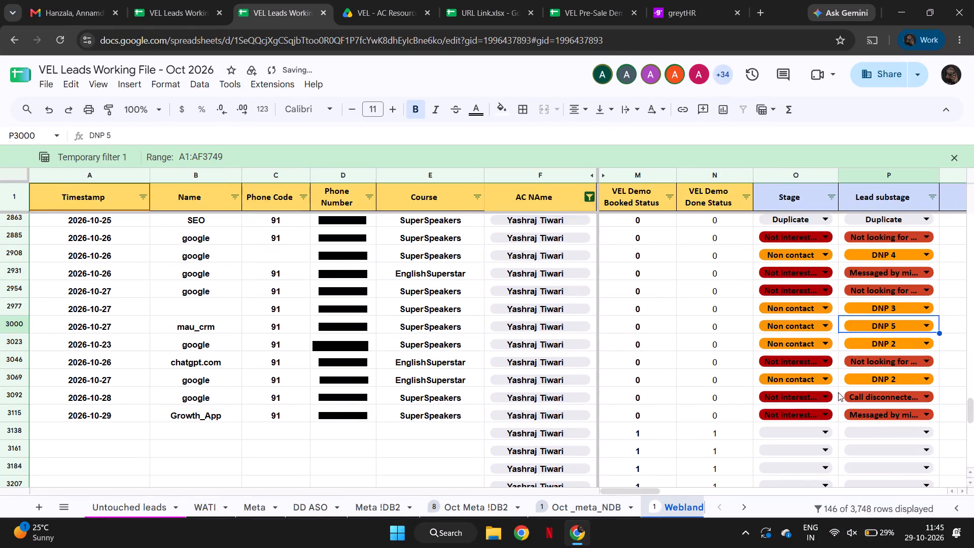
# Check the phone number of the mau_crm SuperSpeakers lead dated 2026-10-27 again.
pyautogui.click(368, 328)
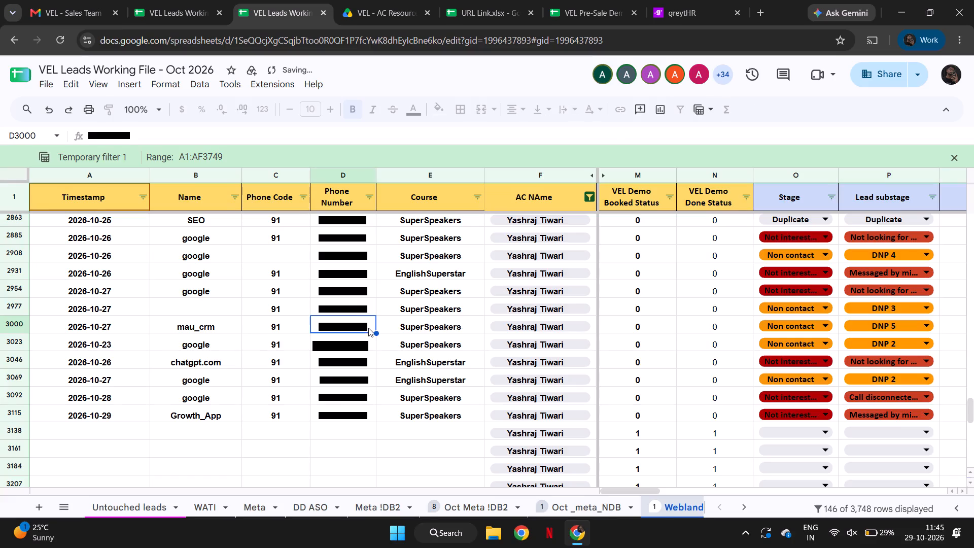
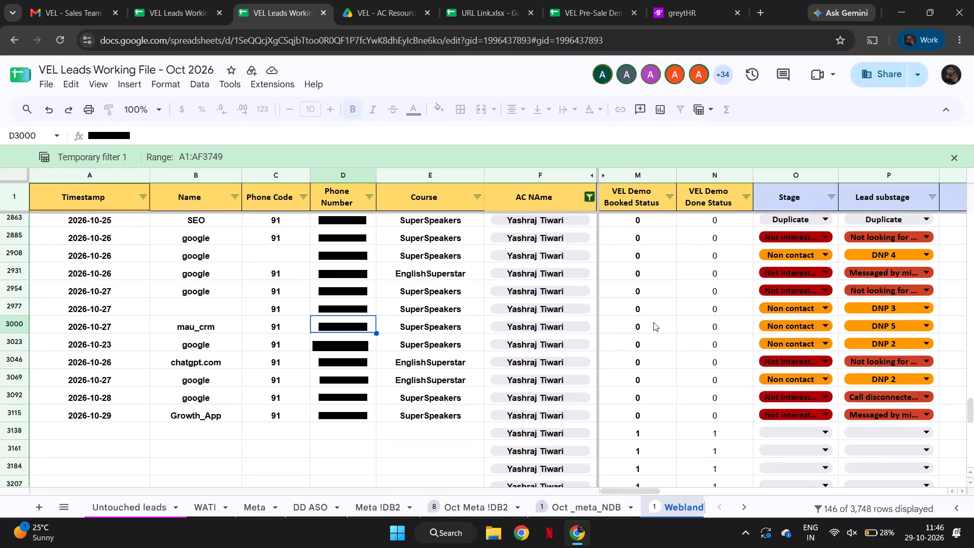
# Set the lead substage of the mau_crm SuperSpeakers lead dated 2026-10-27 to DNP 6.
pyautogui.press('Right')
pyautogui.press('Right')
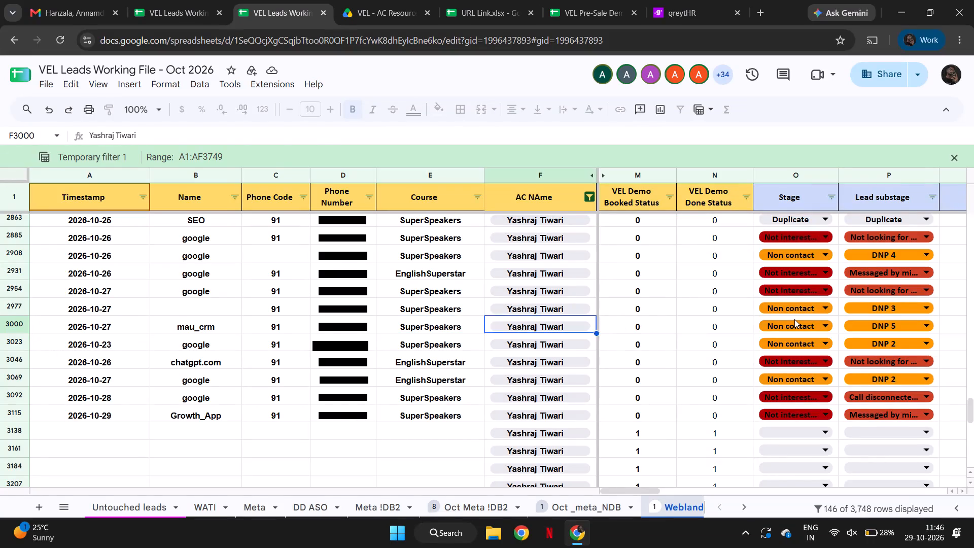
pyautogui.press('Right')
pyautogui.press('Right')
pyautogui.press('Right')
pyautogui.press('Right')
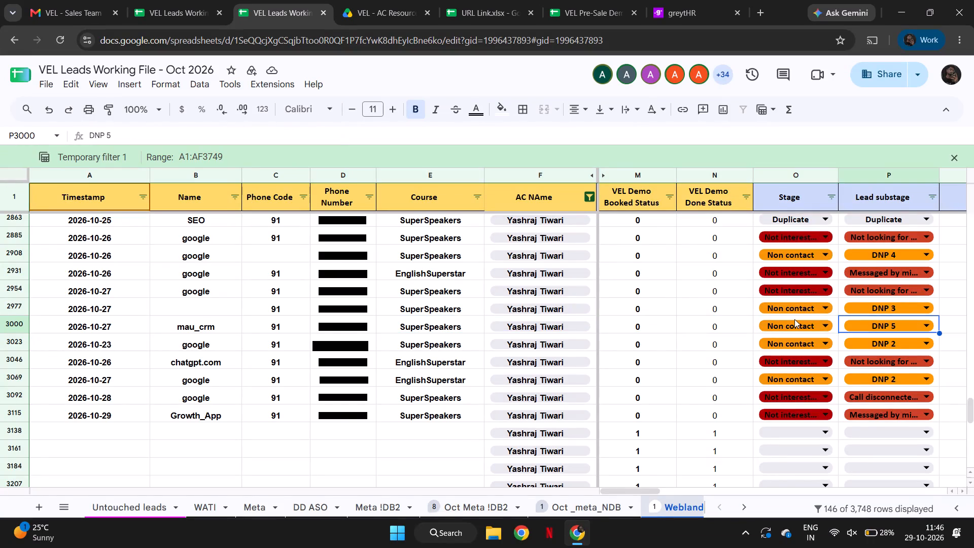
pyautogui.press('Return')
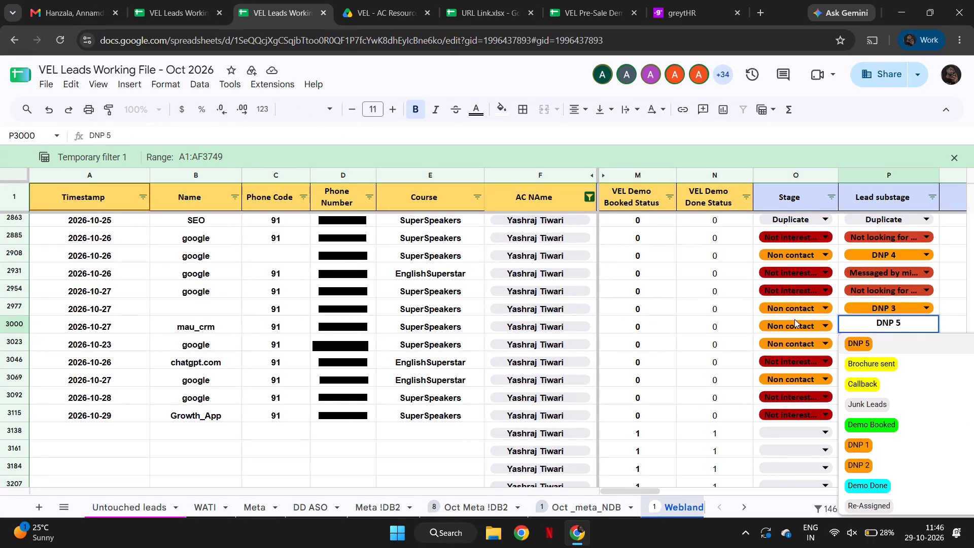
pyautogui.press('BackSpace')
pyautogui.press('6')
pyautogui.press('Return')
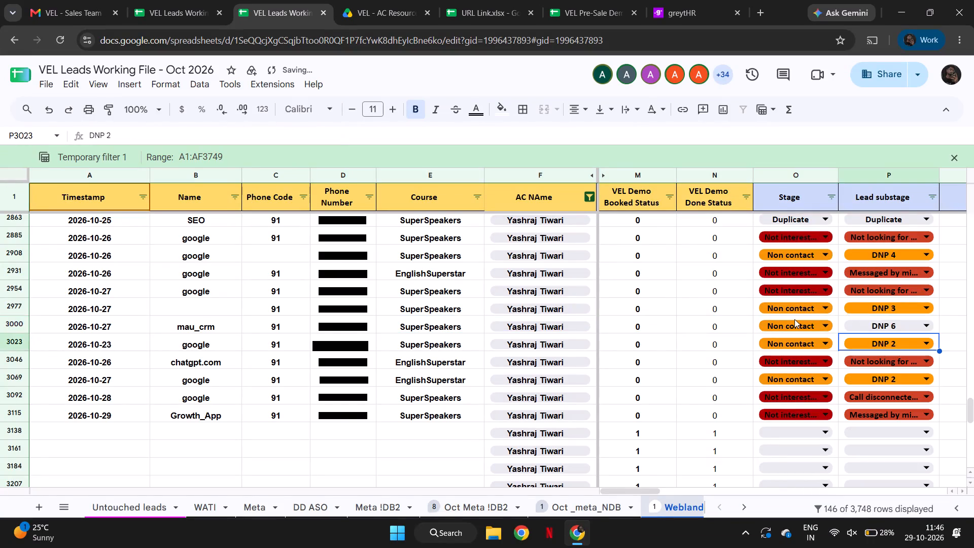
# Check the phone number of the unnamed SuperSpeakers lead dated 2026-10-27, just above the mau_crm lead.
pyautogui.press('Up')
pyautogui.press('Left')
pyautogui.press('Left')
pyautogui.press('Left')
pyautogui.press('Left')
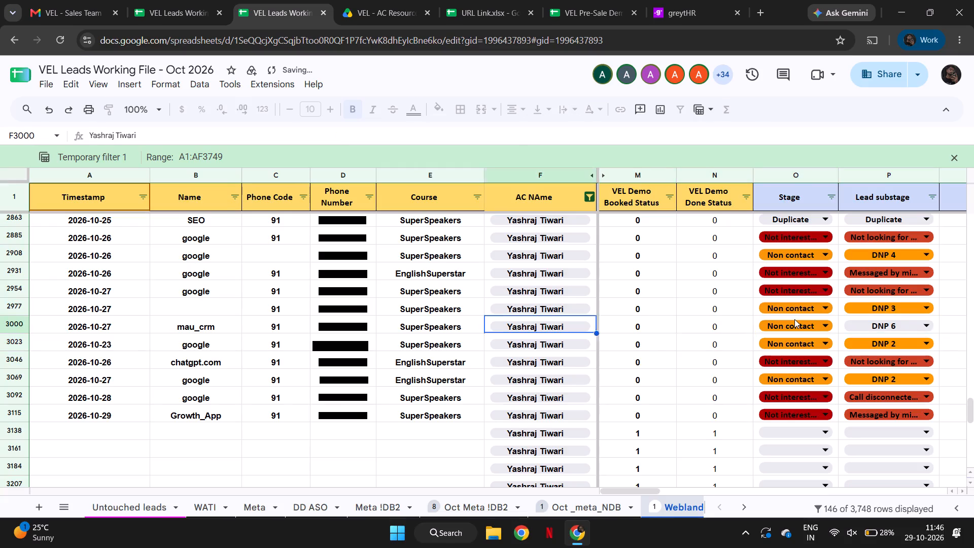
pyautogui.press('Left')
pyautogui.press('Left')
pyautogui.press('Up')
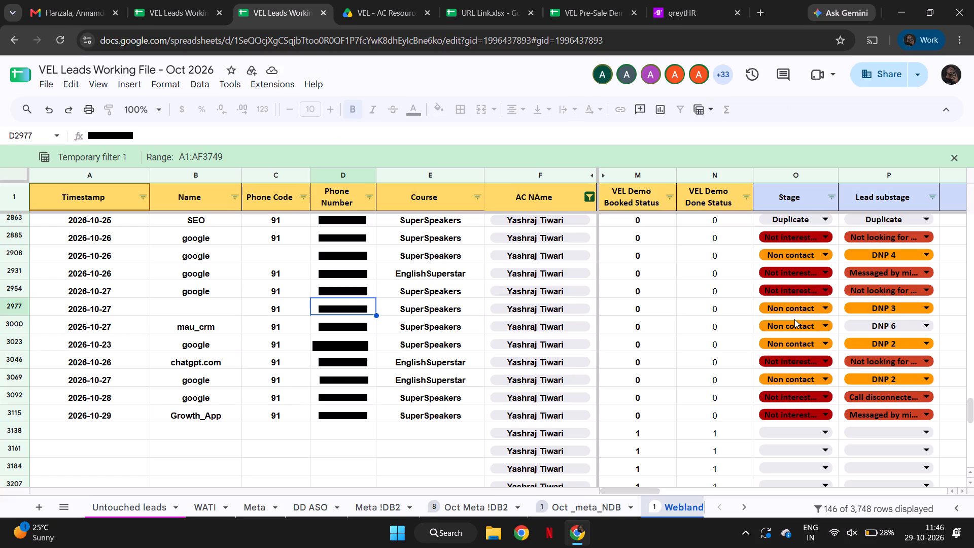
# Set the lead substage of the unnamed SuperSpeakers lead dated 2026-10-27 to DNP 4.
pyautogui.press('Right')
pyautogui.press('Right')
pyautogui.press('Right')
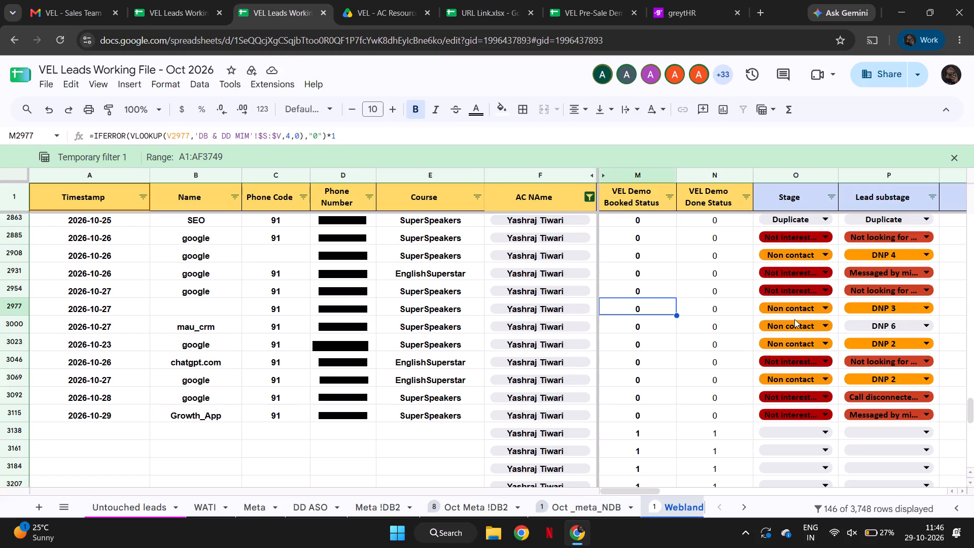
pyautogui.press('Right')
pyautogui.press('Right')
pyautogui.press('Right')
pyautogui.press('Return')
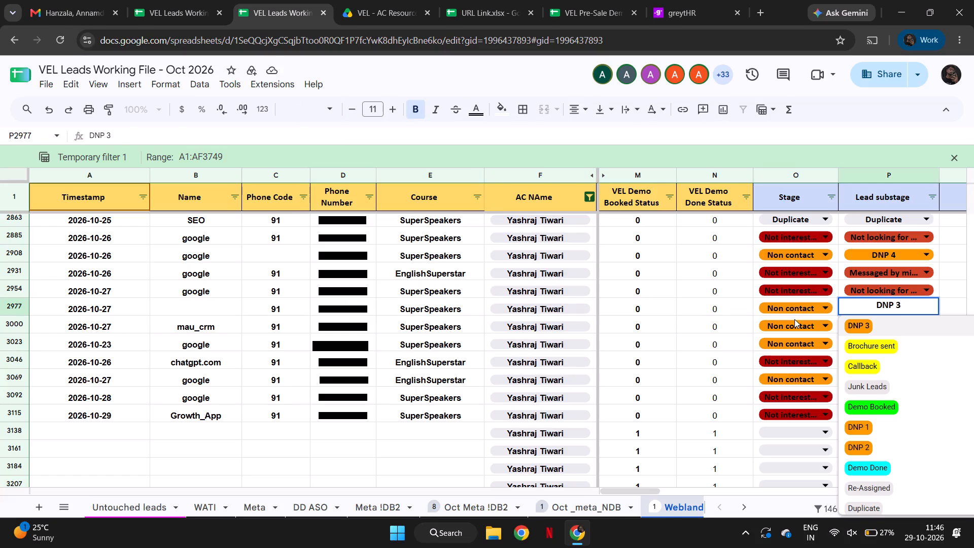
pyautogui.press('BackSpace')
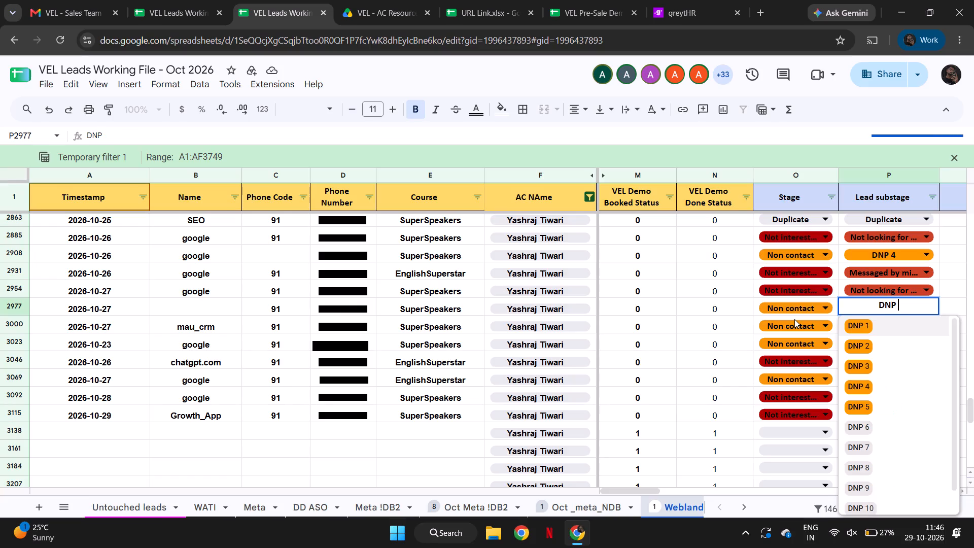
pyautogui.press('4')
pyautogui.press('Return')
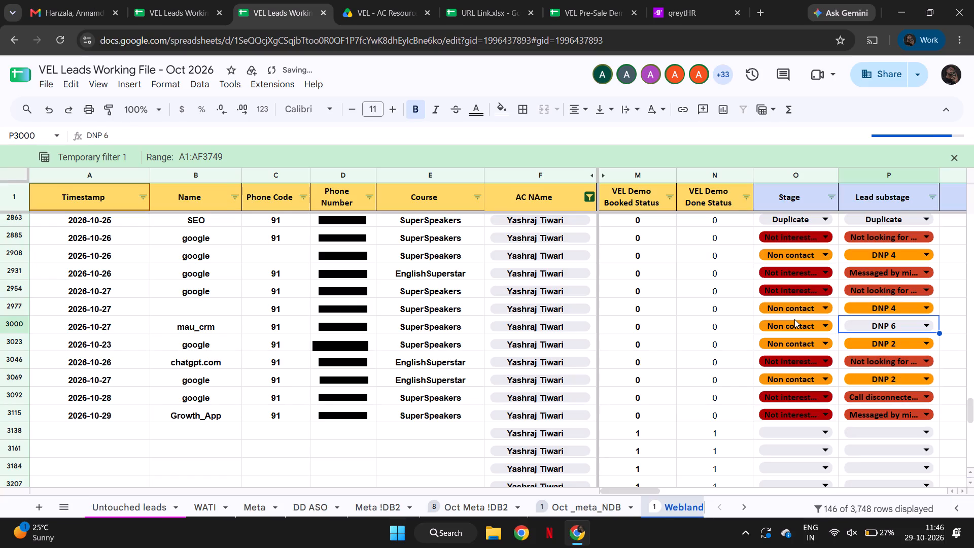
# Check the phone number of the google SuperSpeakers lead dated 2026-10-26 that has no phone code.
pyautogui.press('Up')
pyautogui.press('Up')
pyautogui.press('Up')
pyautogui.press('Up')
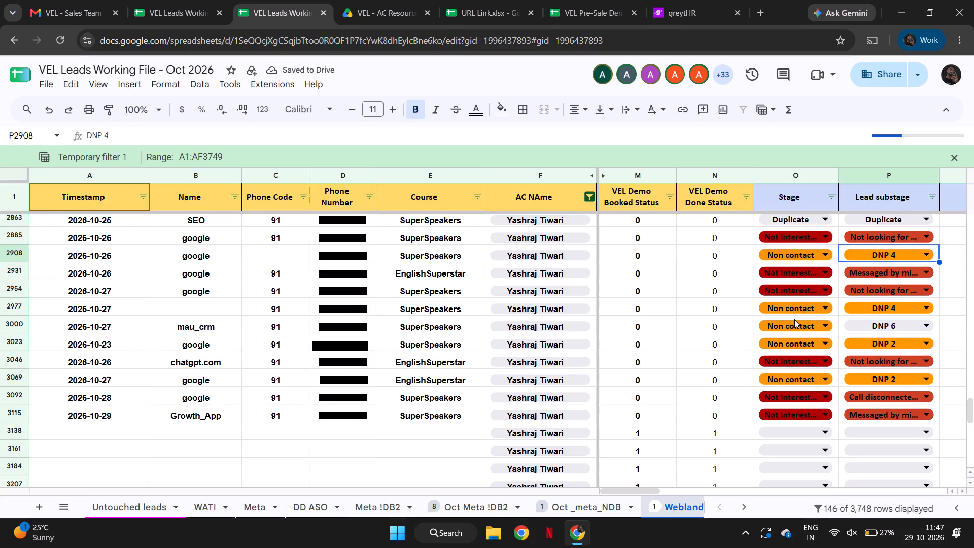
pyautogui.press('Left')
pyautogui.press('Left')
pyautogui.press('Left')
pyautogui.press('Left')
pyautogui.press('Left')
pyautogui.press('Left')
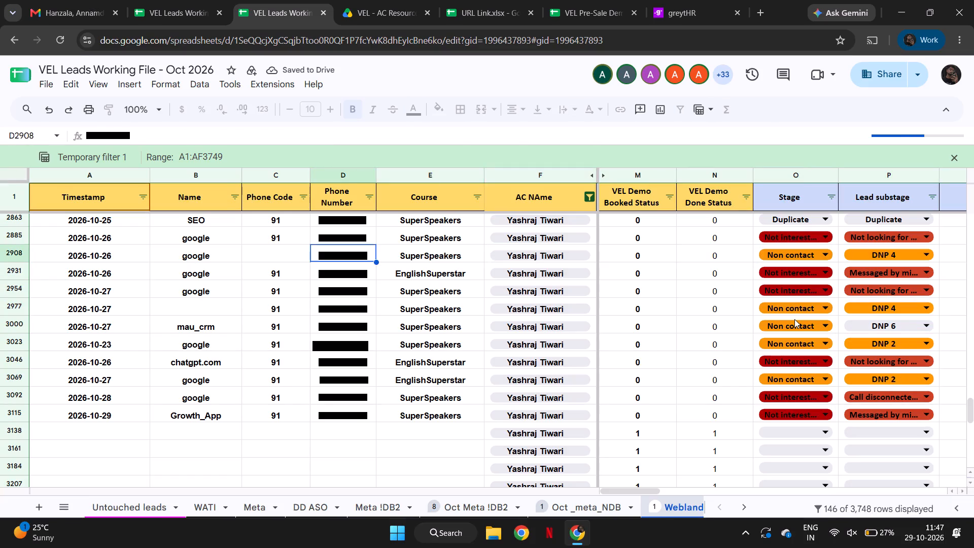
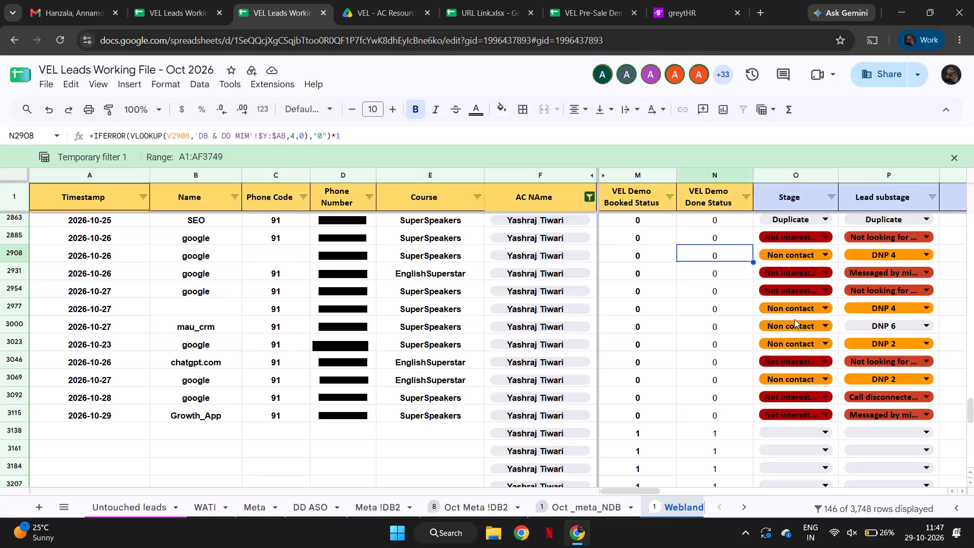
# Set the lead substage of the google SuperSpeakers lead dated 2026-10-26 that has no phone code to DNP 5.
pyautogui.press('Right')
pyautogui.press('Right')
pyautogui.press('Return')
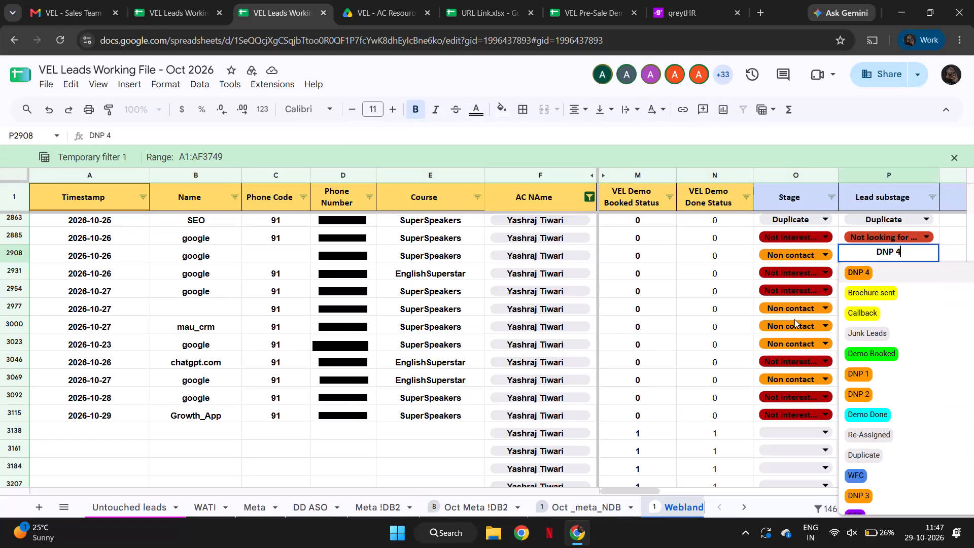
pyautogui.press('BackSpace')
pyautogui.press('5')
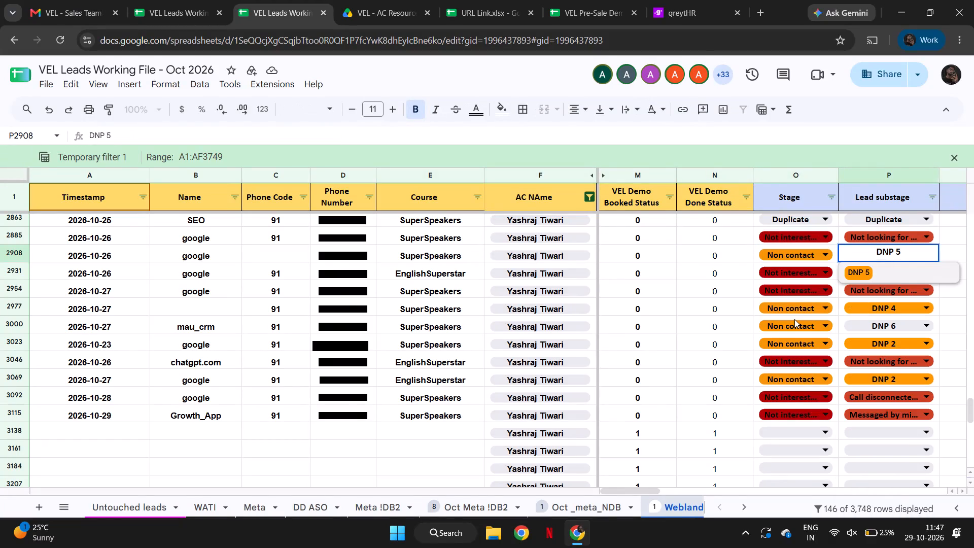
pyautogui.press('Return')
# Check the phone number of the Non contact google EnglishSuperstar lead dated 2026-10-23.
pyautogui.press('Up')
pyautogui.press('Up')
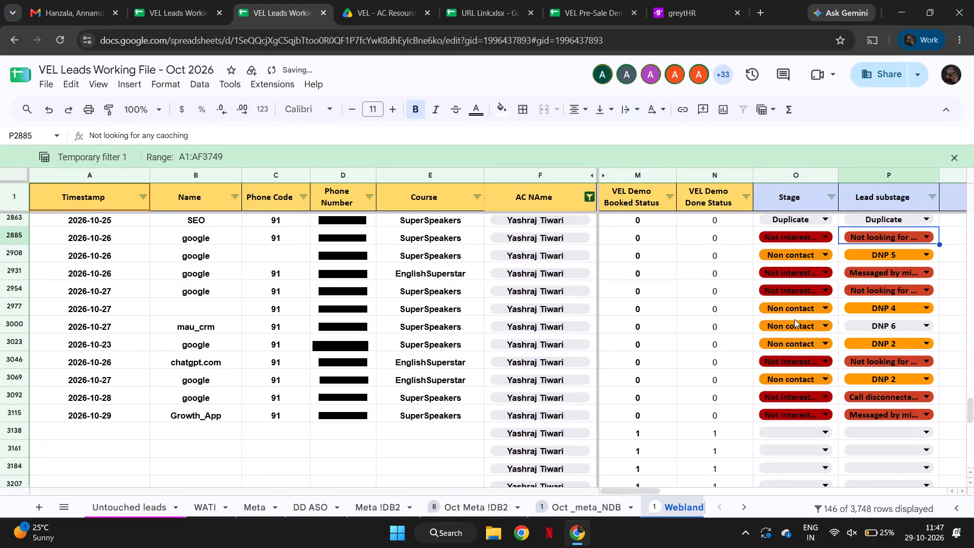
pyautogui.press('Up')
pyautogui.press('Up')
pyautogui.press('Up')
pyautogui.press('Up')
pyautogui.press('Up')
pyautogui.press('Up')
pyautogui.press('Up')
pyautogui.press('Up')
pyautogui.press('Up')
pyautogui.press('Up')
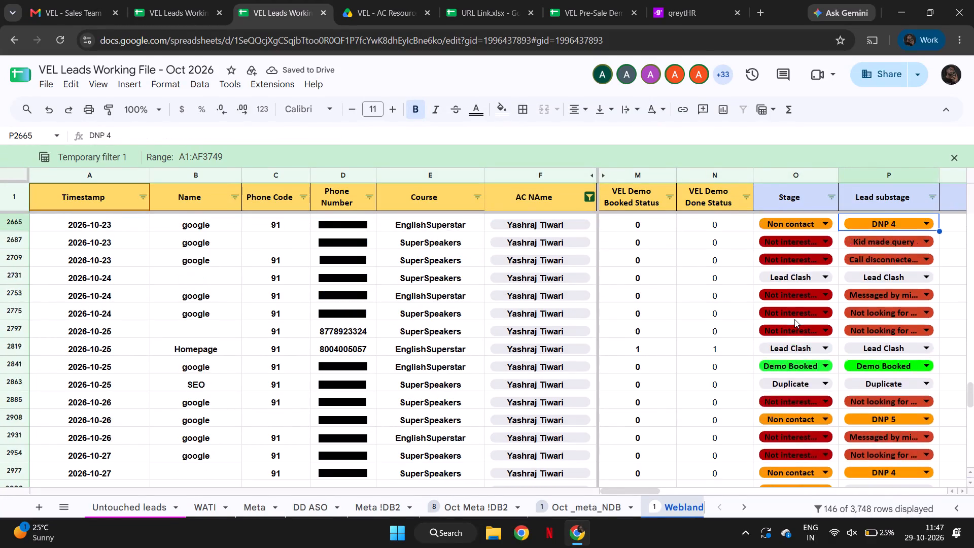
pyautogui.press('Up')
pyautogui.press('Up')
pyautogui.press('Down')
pyautogui.press('Down')
pyautogui.press('Left')
pyautogui.press('Left')
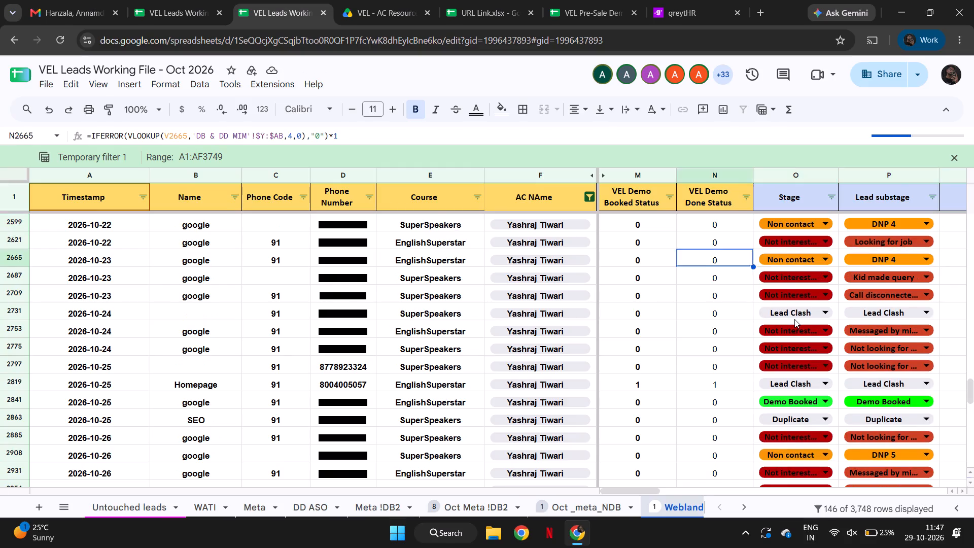
pyautogui.press('Left')
pyautogui.press('Left')
pyautogui.press('Left')
pyautogui.press('Left')
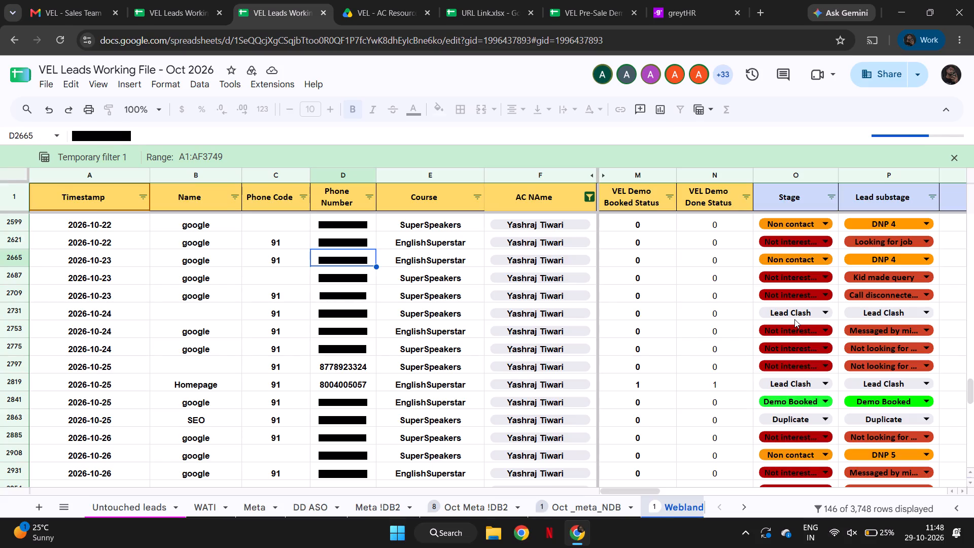
# Review the stages and substages of the filtered leads dated 2026-10-20 to 2026-10-29.
pyautogui.press('Up')
pyautogui.press('Up')
pyautogui.press('Up')
pyautogui.press('Up')
pyautogui.press('Up')
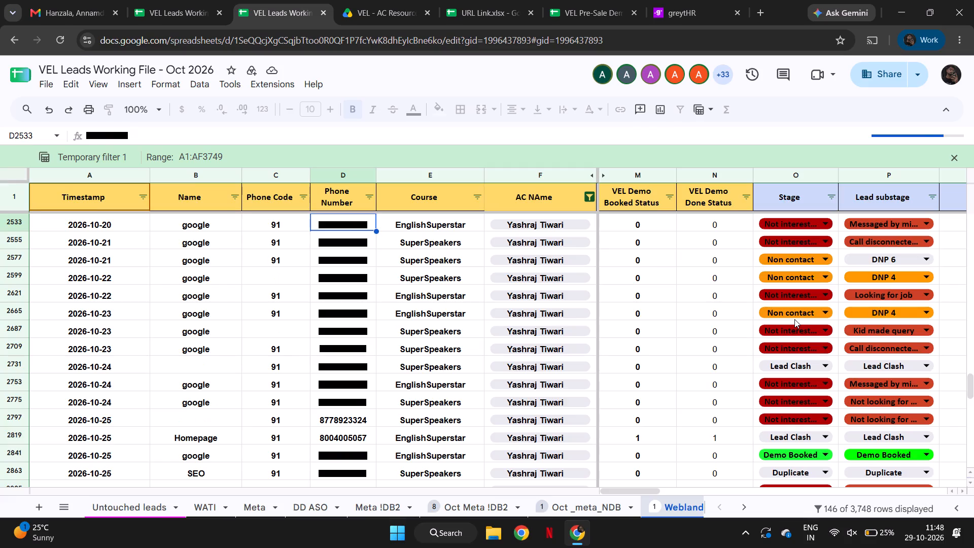
pyautogui.press('Down')
pyautogui.press('Down')
pyautogui.press('Down')
pyautogui.press('Down')
pyautogui.press('Down')
pyautogui.press('Down')
pyautogui.press('Down')
pyautogui.press('Down')
pyautogui.press('Down')
pyautogui.press('Down')
pyautogui.press('Down')
pyautogui.press('Down')
pyautogui.press('Down')
pyautogui.press('Down')
pyautogui.press('Down')
pyautogui.press('Down')
pyautogui.press('Down')
pyautogui.press('Down')
pyautogui.press('Down')
pyautogui.press('Down')
pyautogui.press('Down')
pyautogui.press('Down')
pyautogui.press('Down')
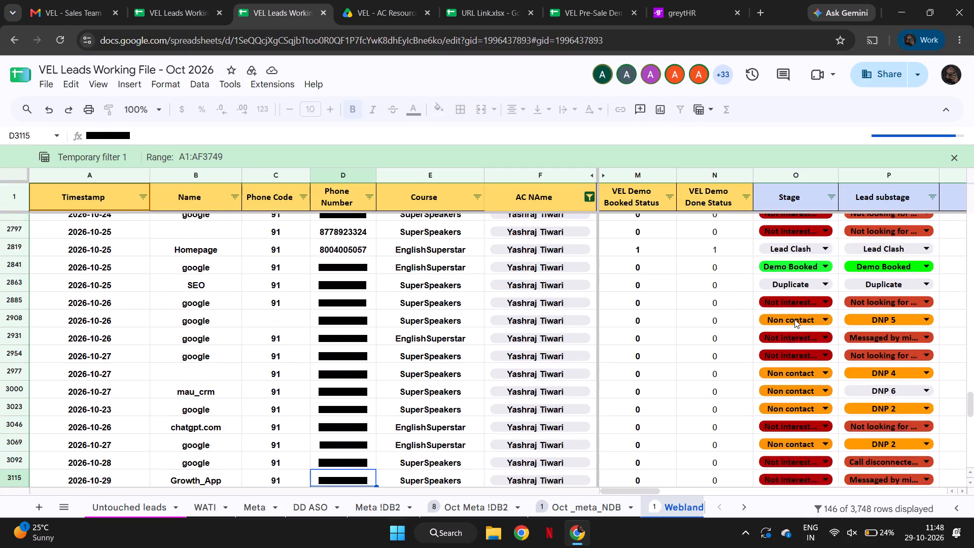
pyautogui.press('Down')
pyautogui.press('Up')
pyautogui.press('Up')
pyautogui.press('Up')
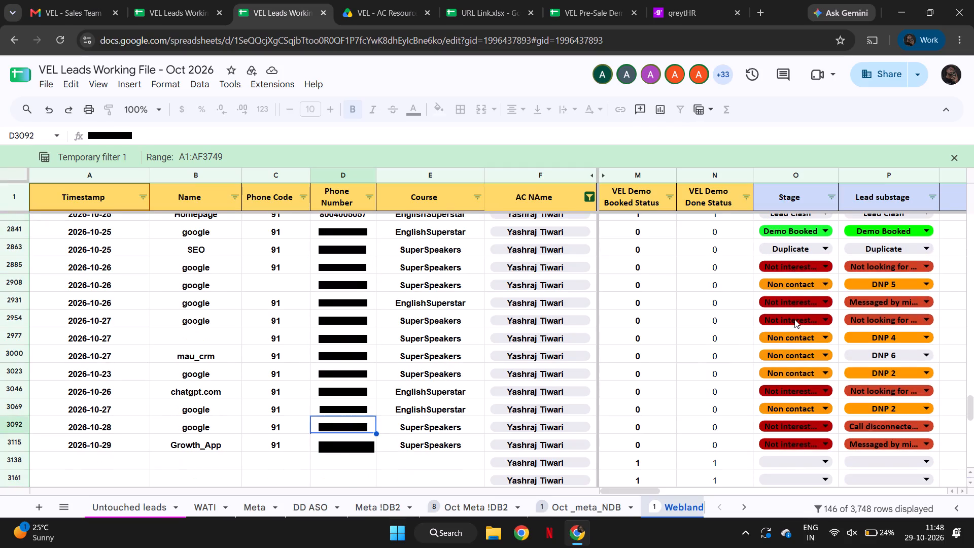
pyautogui.press('Up')
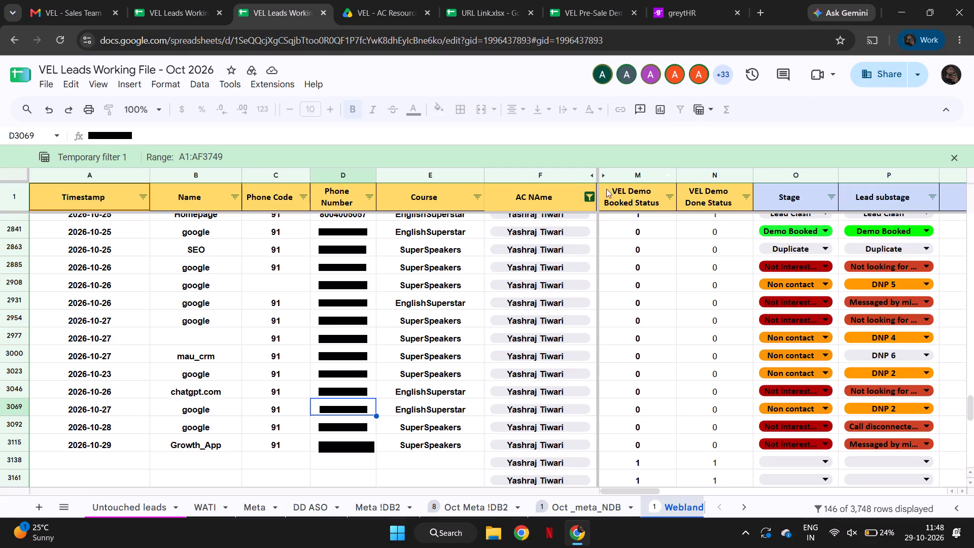
# Check the phone number of the Growth_App SuperSpeakers lead dated 2026-10-29.
pyautogui.click(587, 200)
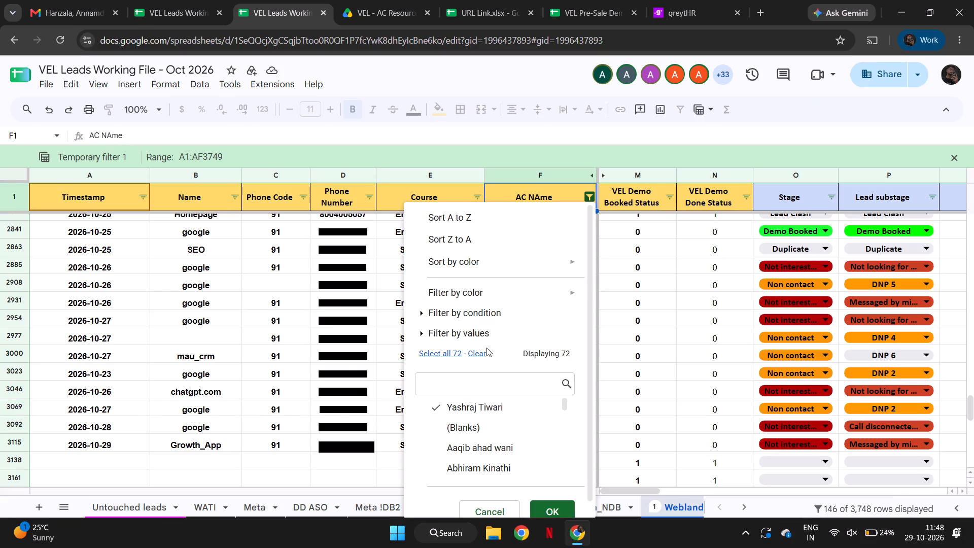
pyautogui.click(352, 442)
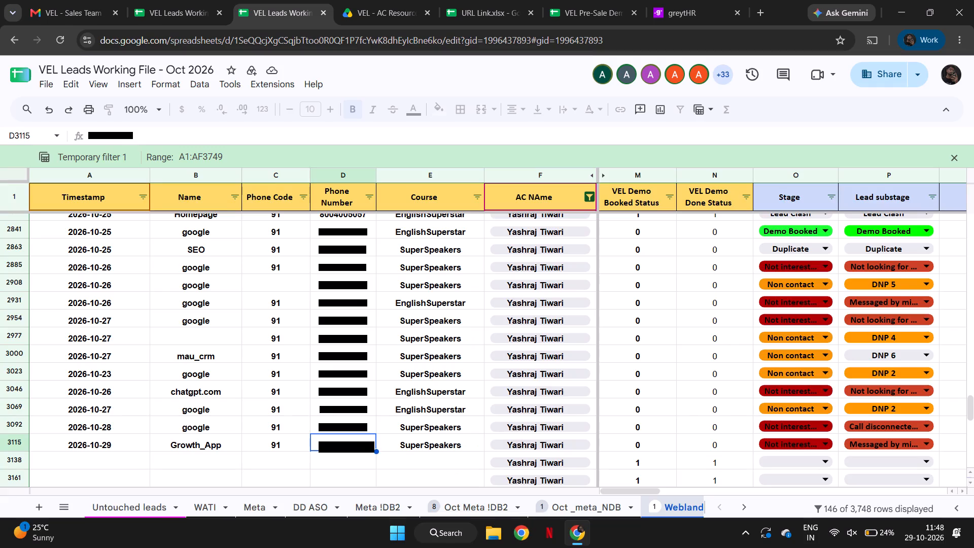
# Switch to the URL Link workbook and bring up the link for the Demo Form Link entry under Forms.
pyautogui.click(588, 12)
pyautogui.click(488, 7)
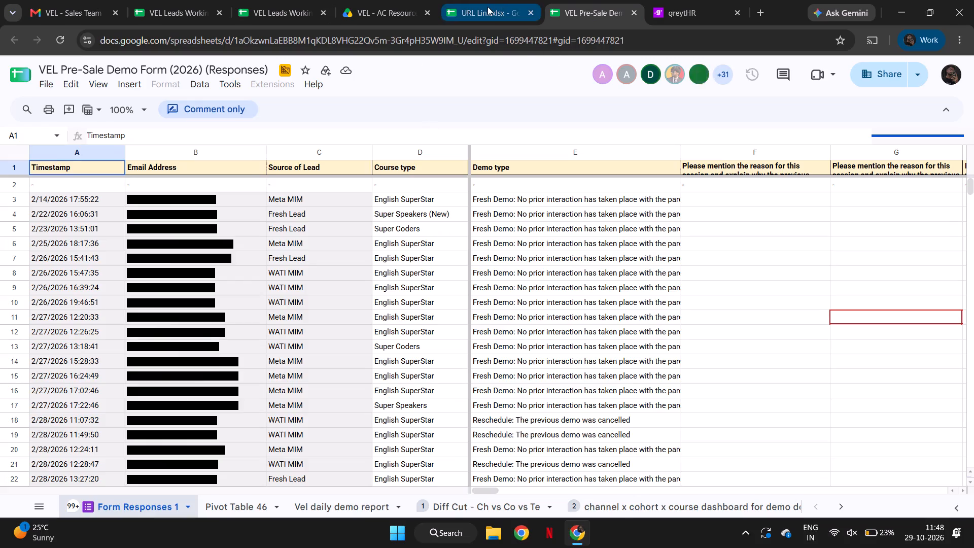
pyautogui.click(297, 178)
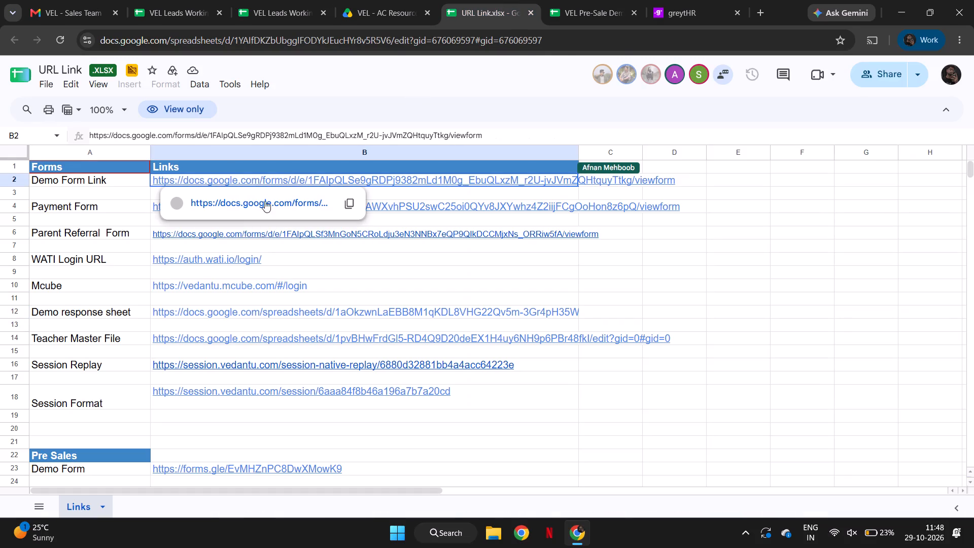
# Open the VEL Pre-Sale Demo Form (2026) from its link and advance to the Course section, keeping Meta as the lead source.
pyautogui.click(236, 203)
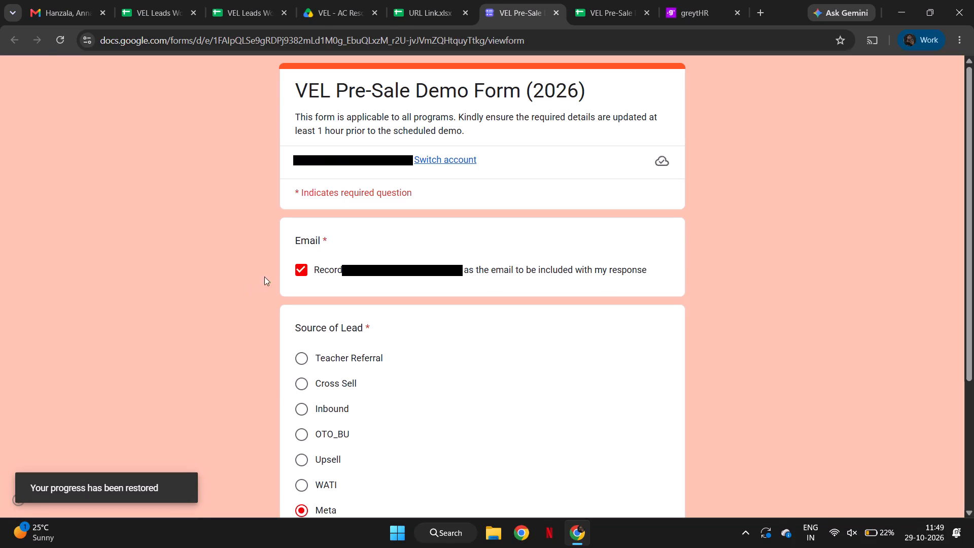
pyautogui.scroll(-2, 294, 398)
pyautogui.click(299, 403)
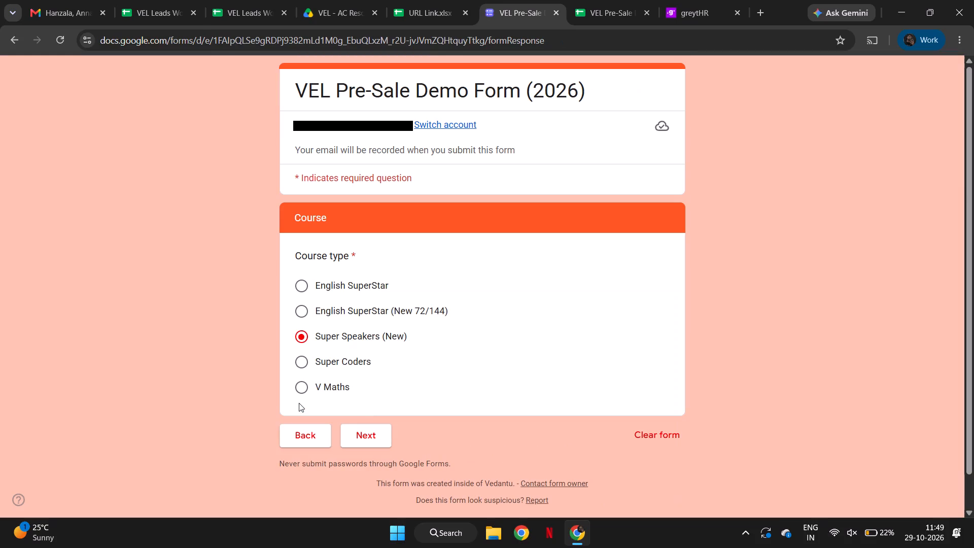
# Set the course type to English SuperStar (New 72/144) and continue to the English Superstar section.
pyautogui.click(304, 309)
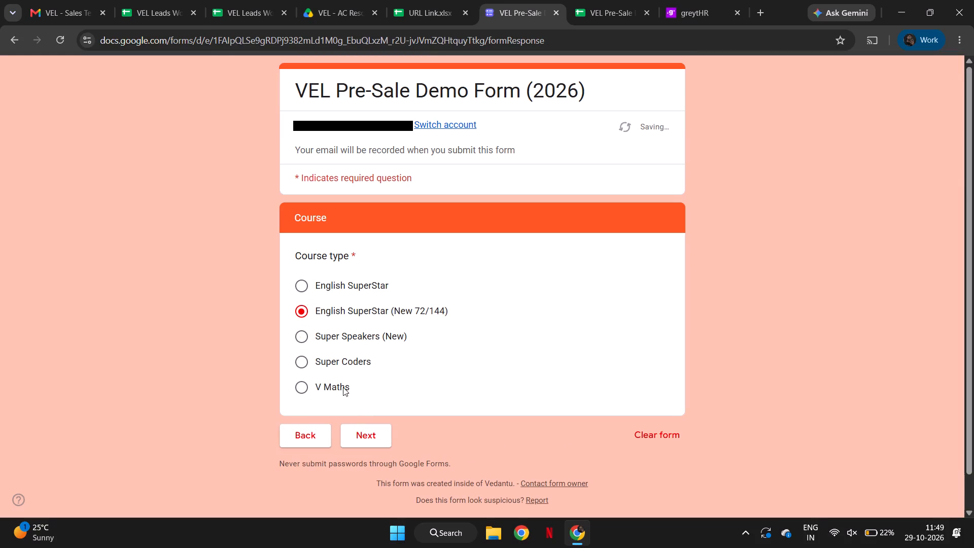
pyautogui.click(363, 434)
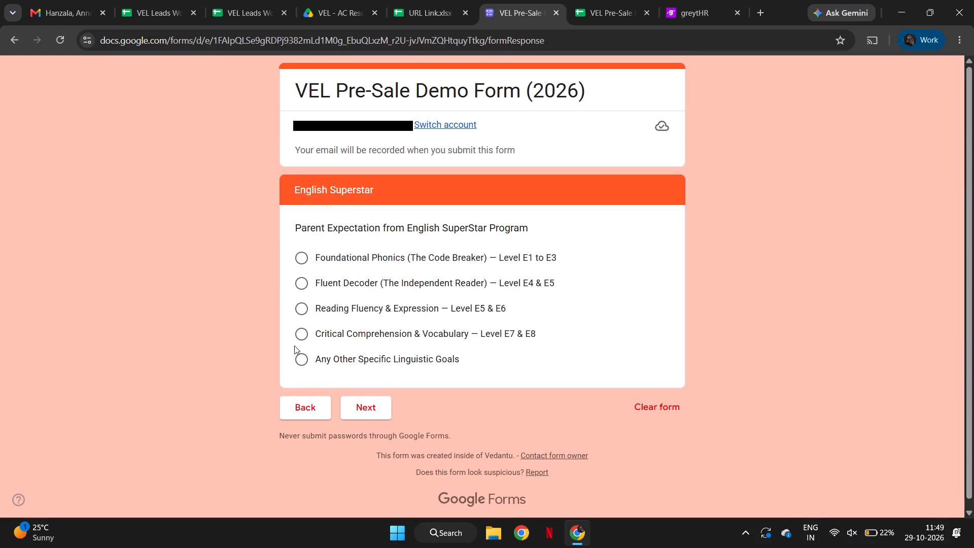
# Open WhatsApp Web at web.whatsapp.com in a new browser tab.
pyautogui.click(761, 8)
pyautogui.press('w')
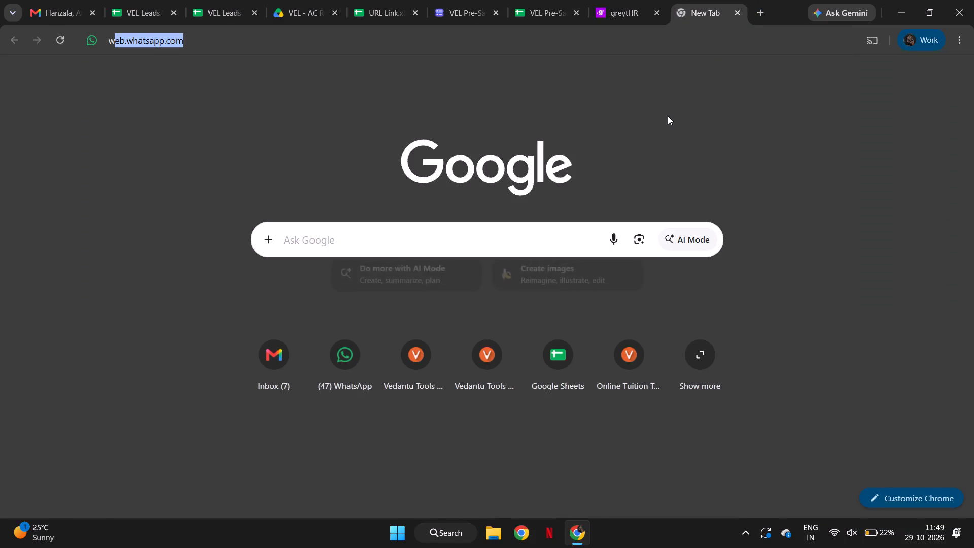
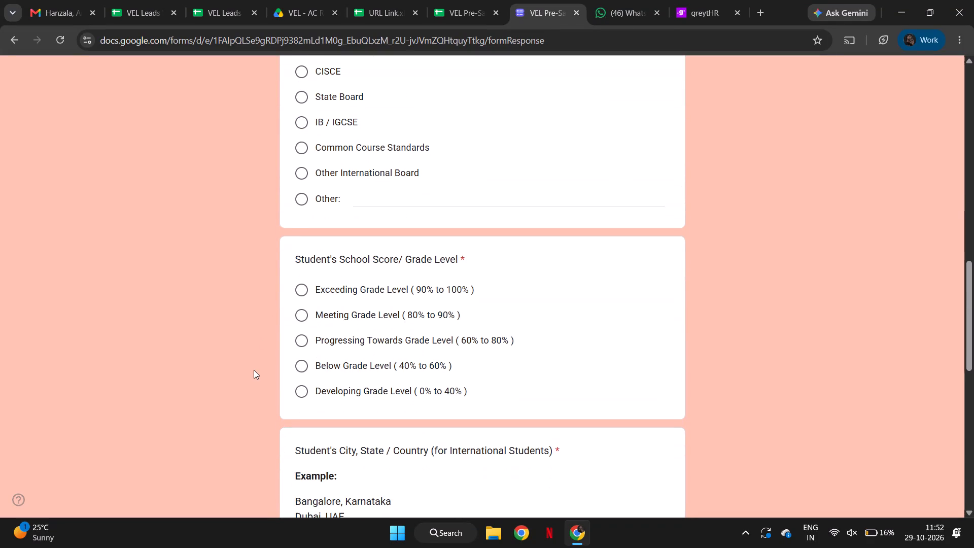
# Set the student's school score/grade level to Progressing Towards Grade Level (60% to 80%).
pyautogui.click(300, 342)
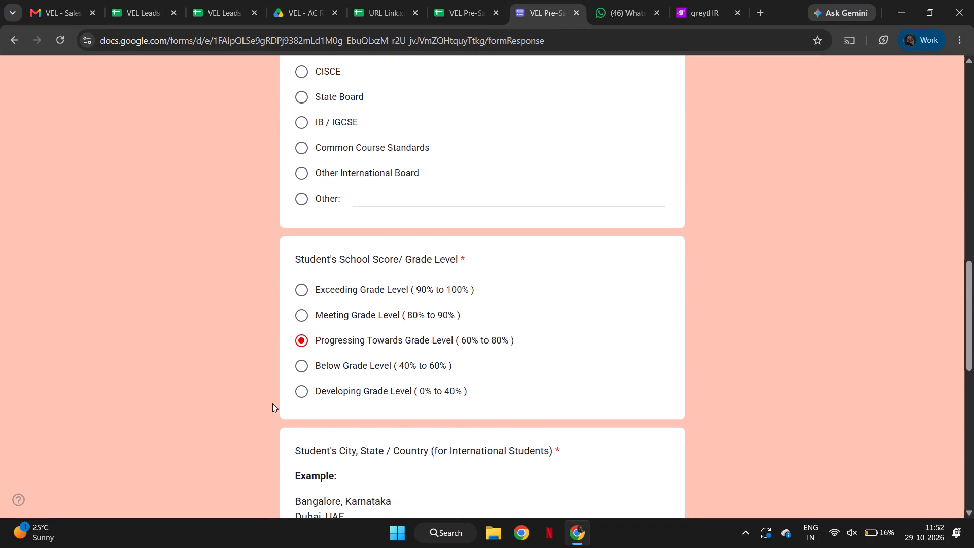
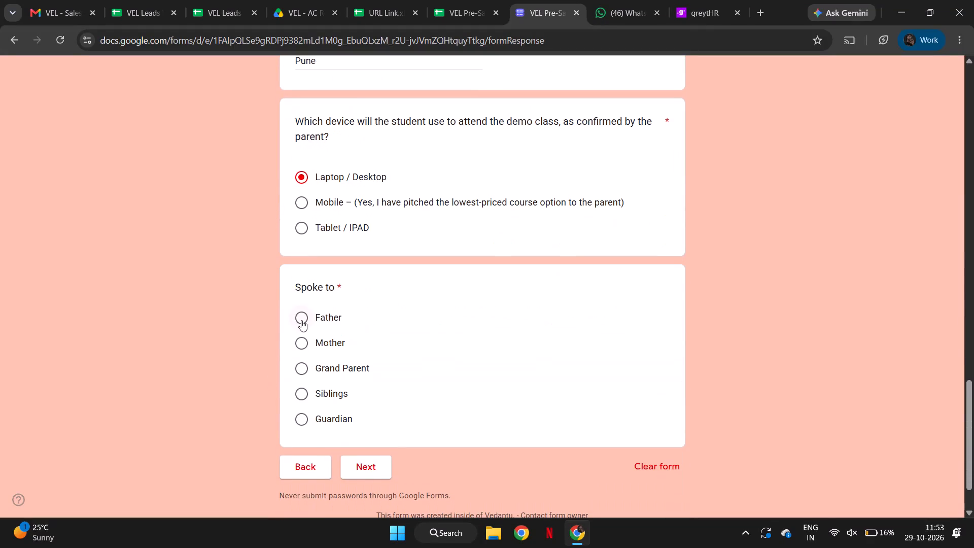
# Record Father as the person spoken to and continue to the form's next section.
pyautogui.click(301, 320)
pyautogui.click(359, 458)
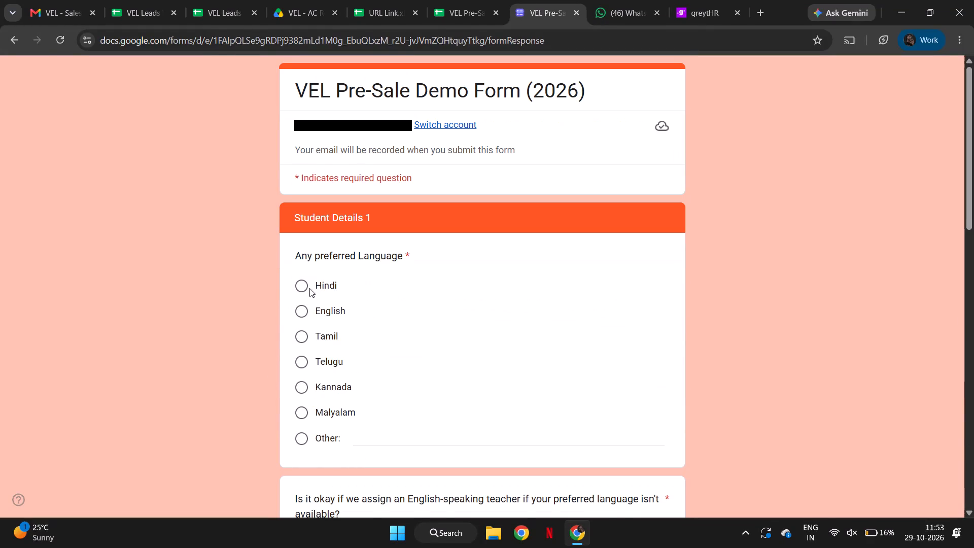
# Set the preferred language to Hindi and answer No to assigning an English-speaking teacher if it isn't available.
pyautogui.click(305, 284)
pyautogui.scroll(-2, 265, 394)
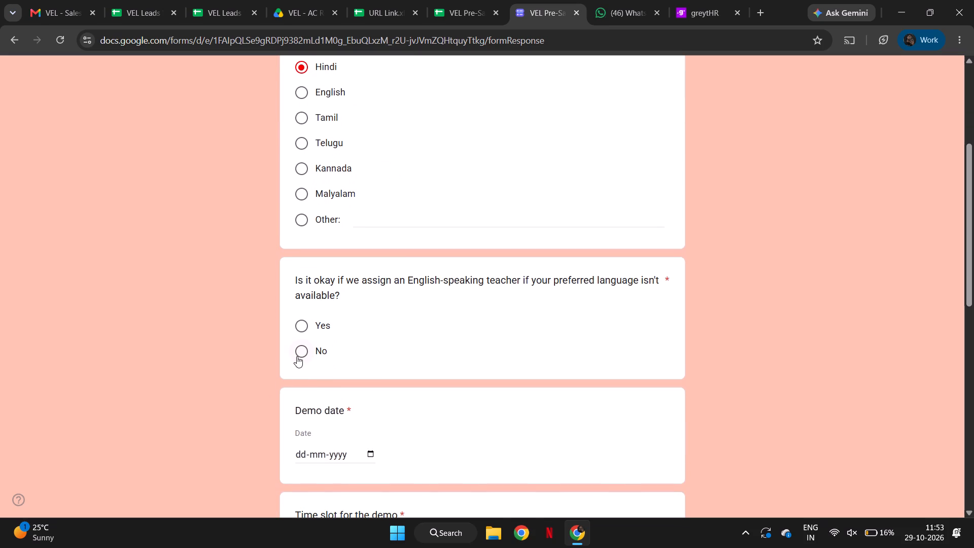
pyautogui.click(297, 356)
# Open the date picker for the demo date.
pyautogui.scroll(-2, 297, 356)
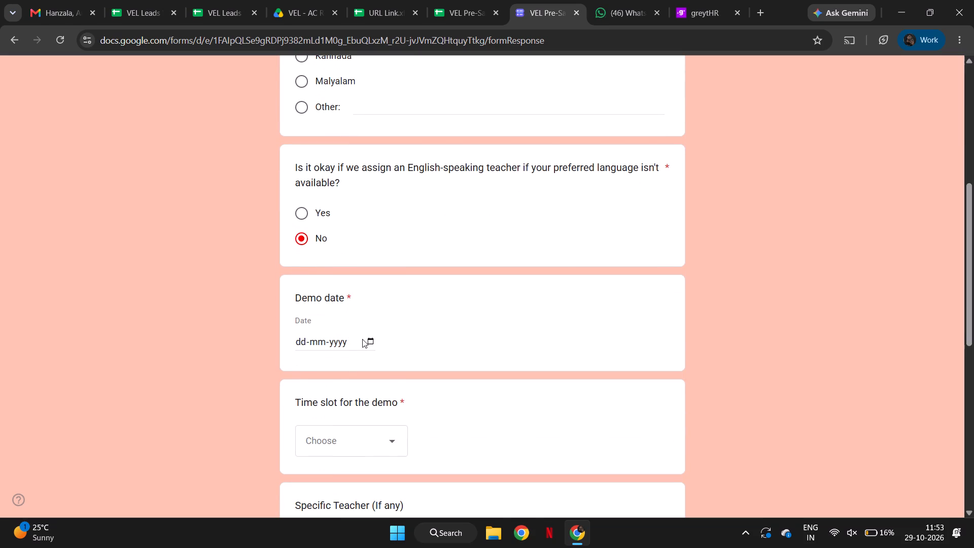
pyautogui.click(372, 340)
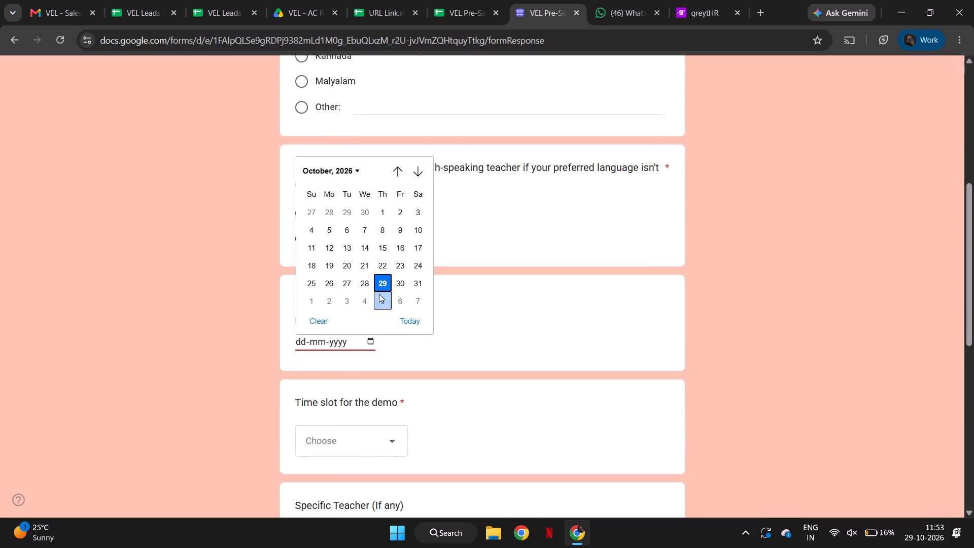
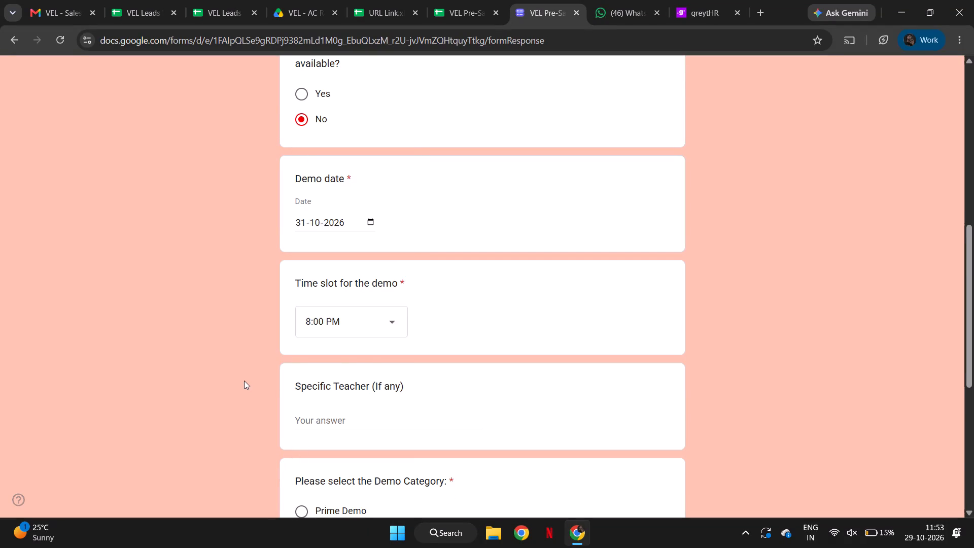
# Choose Prime Demo as the demo category and enter NA for the recommended demo class topics.
pyautogui.scroll(-2, 244, 381)
pyautogui.click(303, 343)
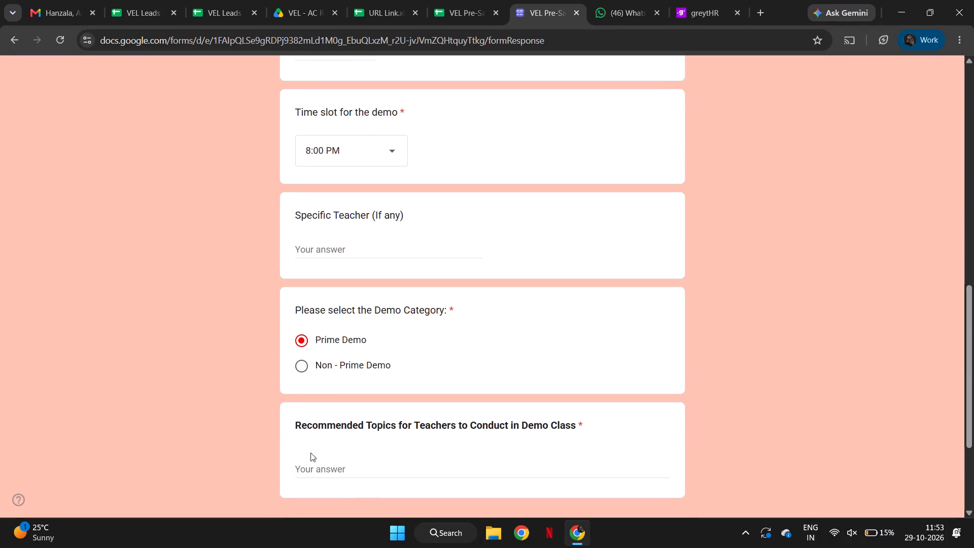
pyautogui.click(332, 468)
pyautogui.write('NA')
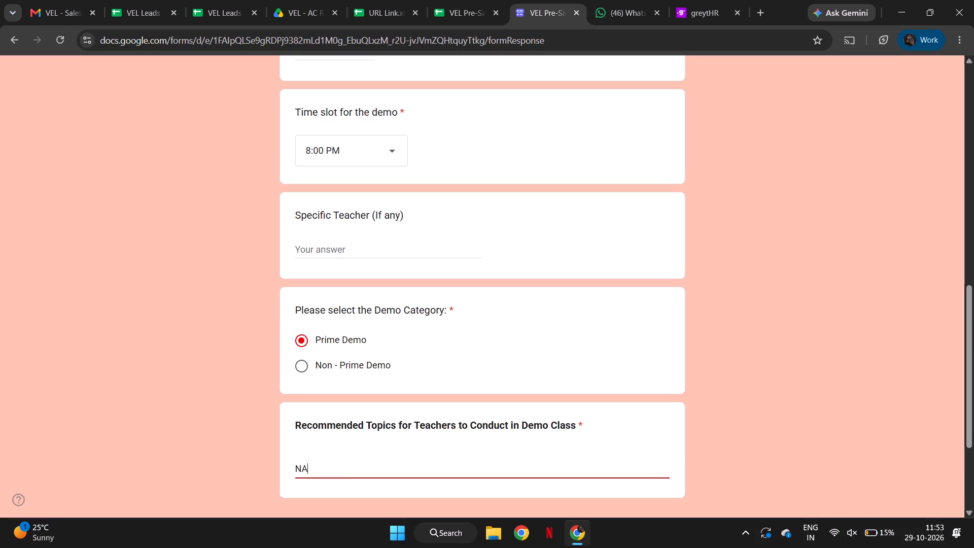